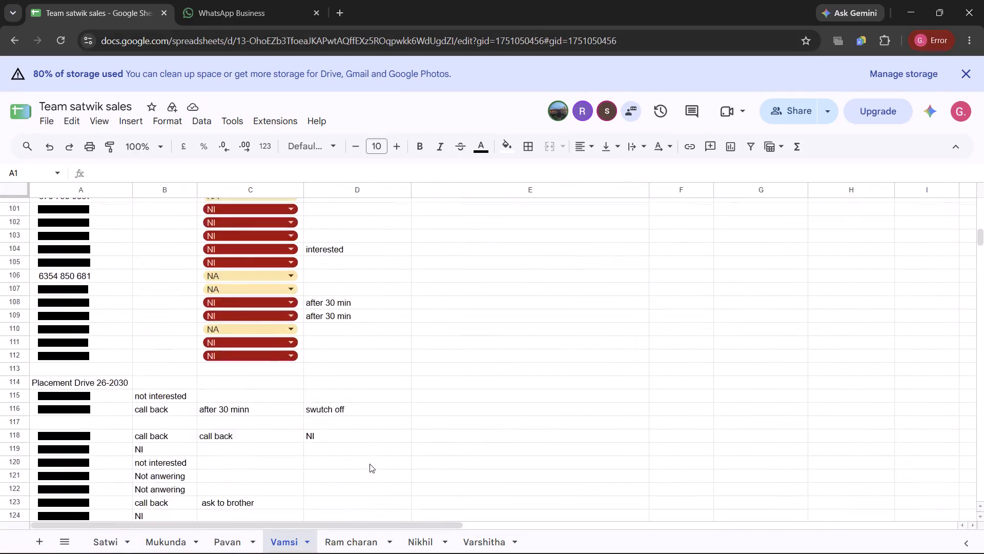
Look through the contact and lead lists on the Vamsi sheet, down to the last filled rows.
{"action": "scroll", "coordinate": [370, 464], "scroll_direction": "down", "scroll_amount": 6}
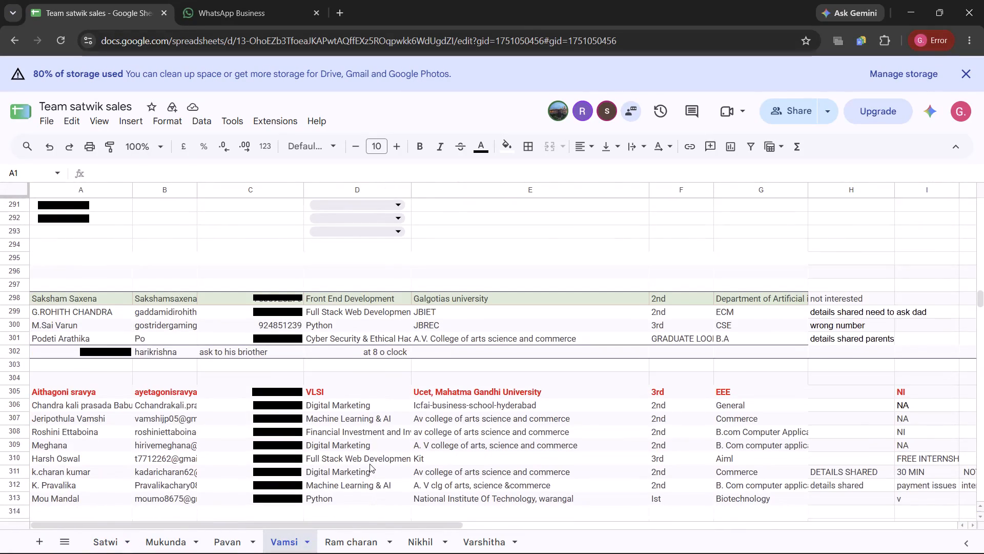
{"action": "scroll", "coordinate": [370, 464], "scroll_direction": "down", "scroll_amount": 9}
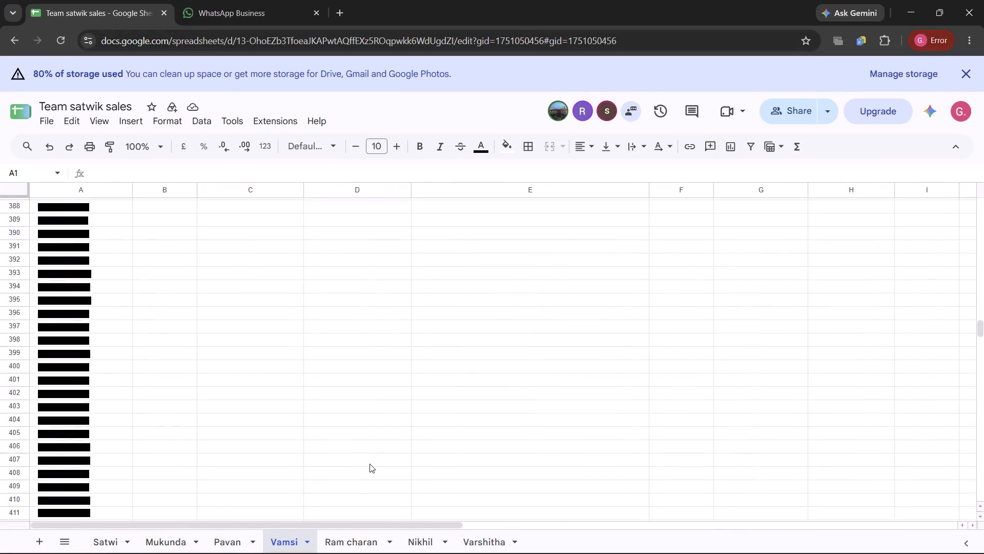
{"action": "scroll", "coordinate": [370, 464], "scroll_direction": "down", "scroll_amount": 9}
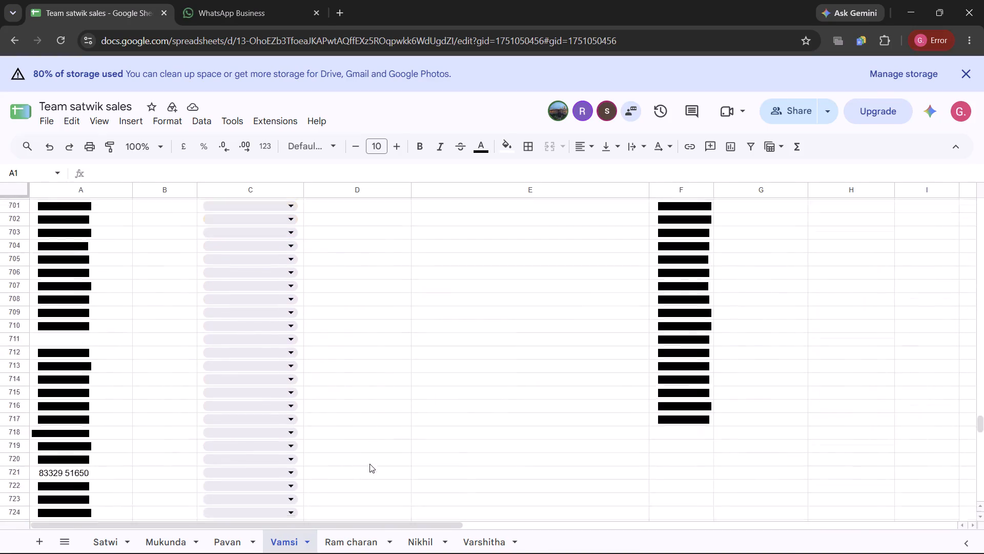
{"action": "scroll", "coordinate": [370, 464], "scroll_direction": "down", "scroll_amount": 5}
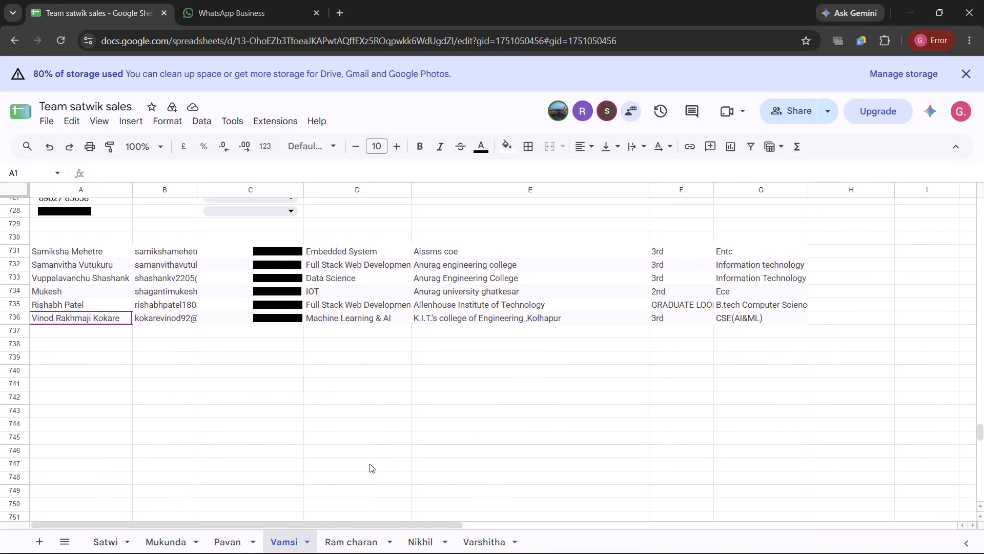
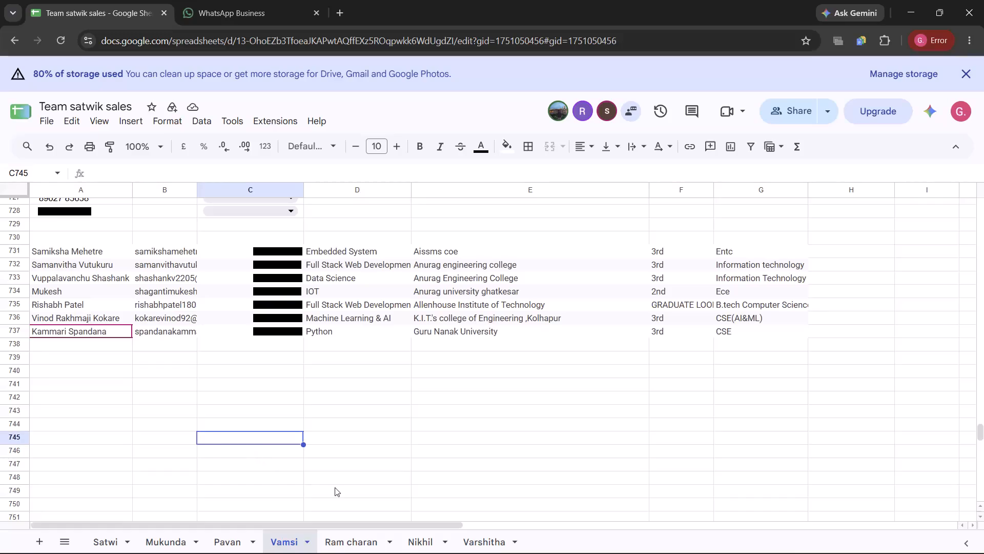
Look through the Nikhil sheet's lead rows down past the last entries and return to the Vamsi sheet.
{"action": "left_click", "coordinate": [424, 541]}
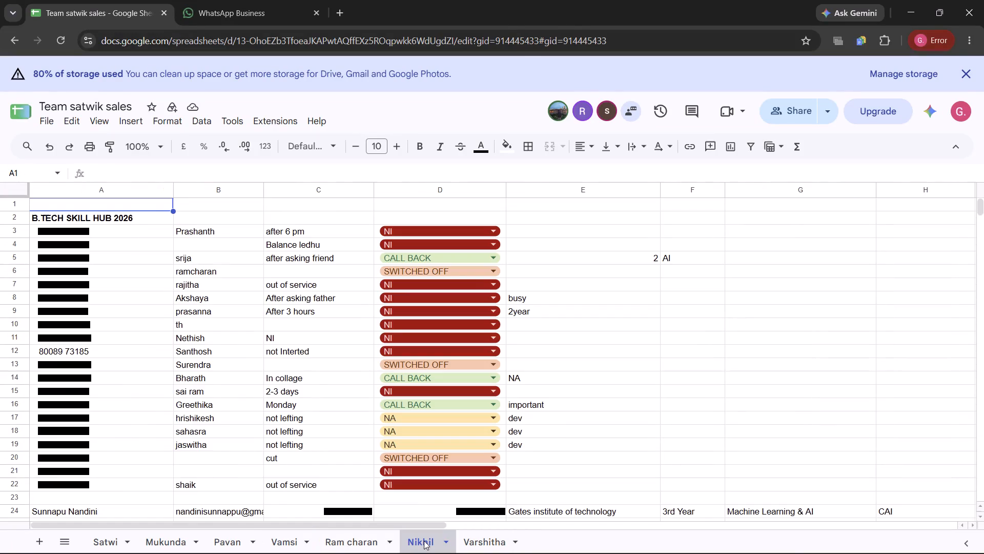
{"action": "scroll", "coordinate": [424, 541], "scroll_direction": "down", "scroll_amount": 4}
{"action": "scroll", "coordinate": [420, 465], "scroll_direction": "down", "scroll_amount": 16}
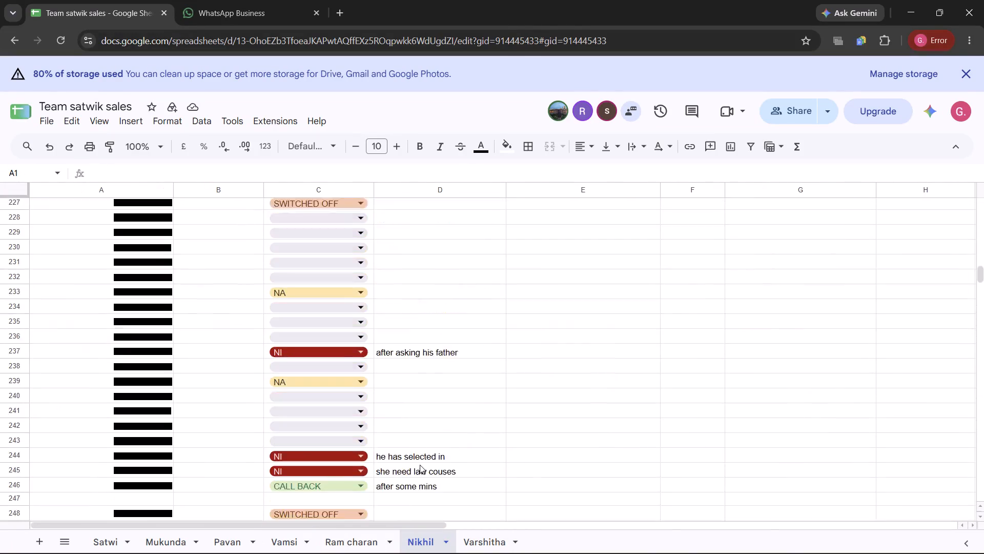
{"action": "scroll", "coordinate": [420, 465], "scroll_direction": "down", "scroll_amount": 15}
{"action": "scroll", "coordinate": [420, 465], "scroll_direction": "down", "scroll_amount": 6}
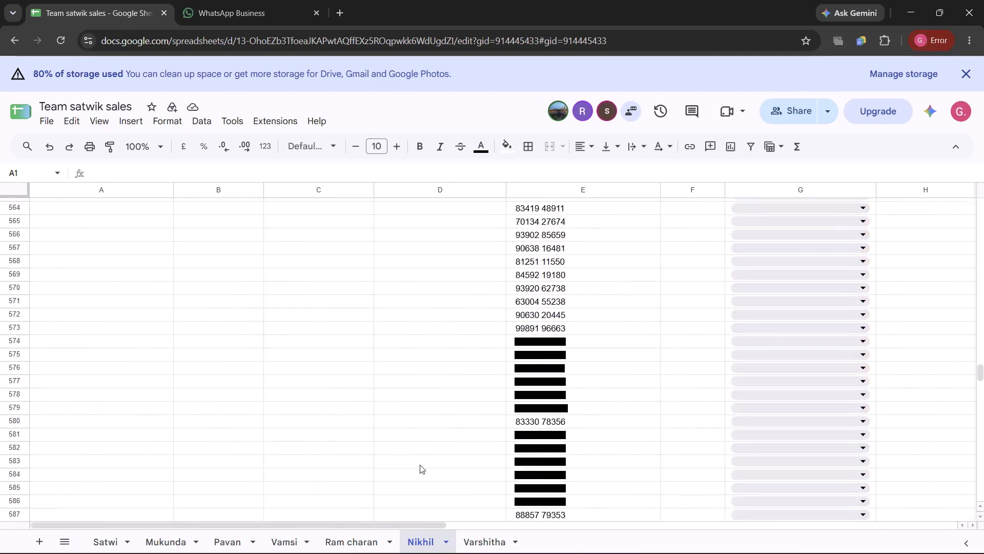
{"action": "left_click", "coordinate": [262, 550]}
{"action": "left_click", "coordinate": [275, 547]}
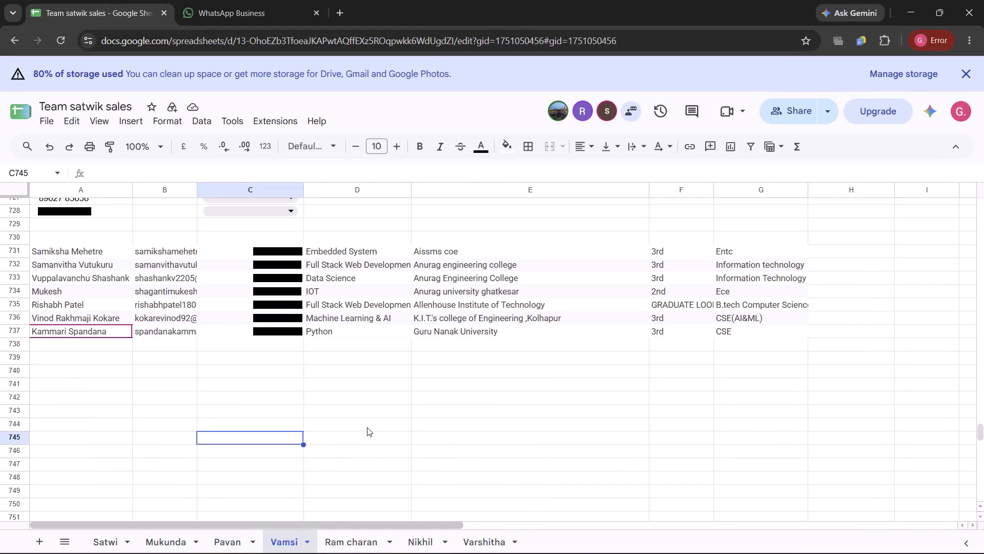
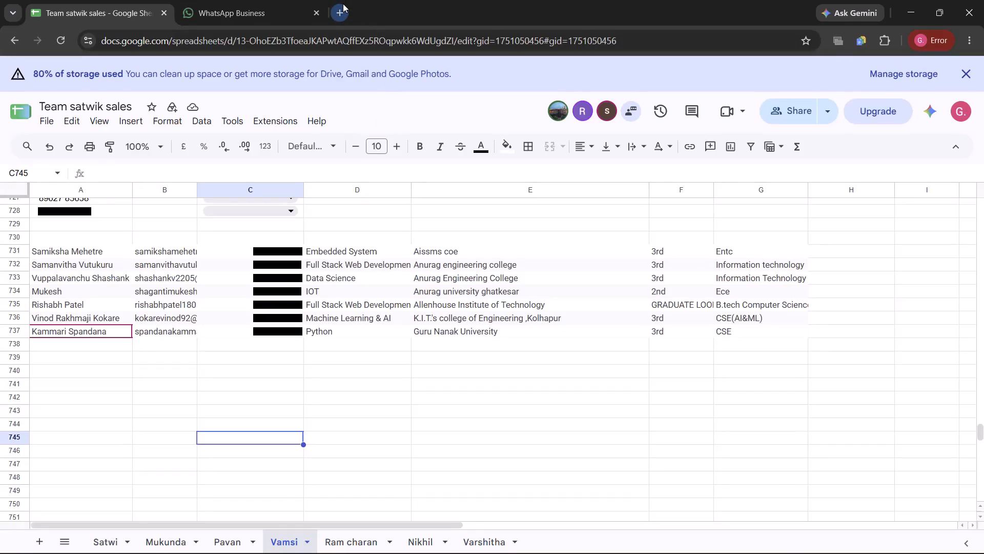
Open the Learners Track courses page in a new browser tab.
{"action": "left_click", "coordinate": [343, 4]}
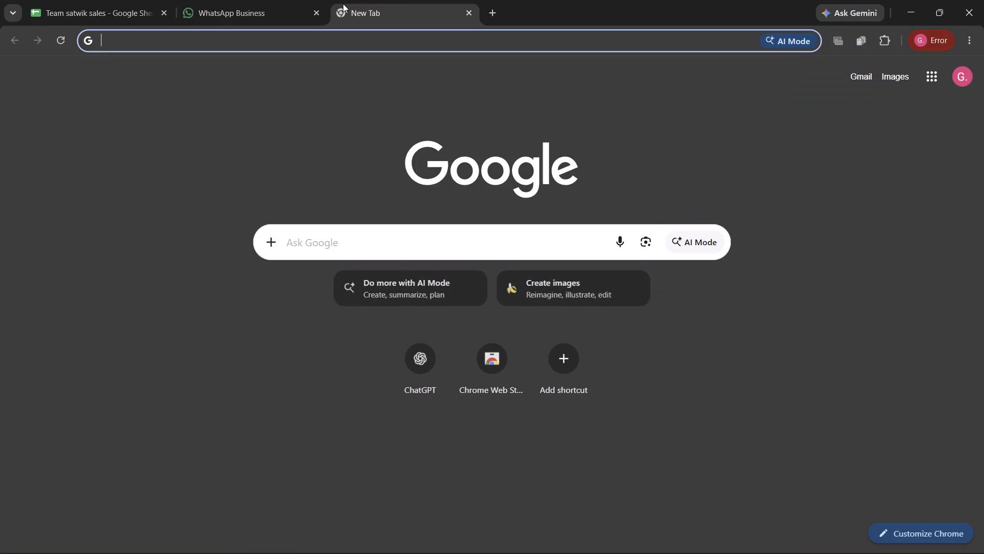
{"action": "type", "text": "LEARN"}
{"action": "key", "text": "Return"}
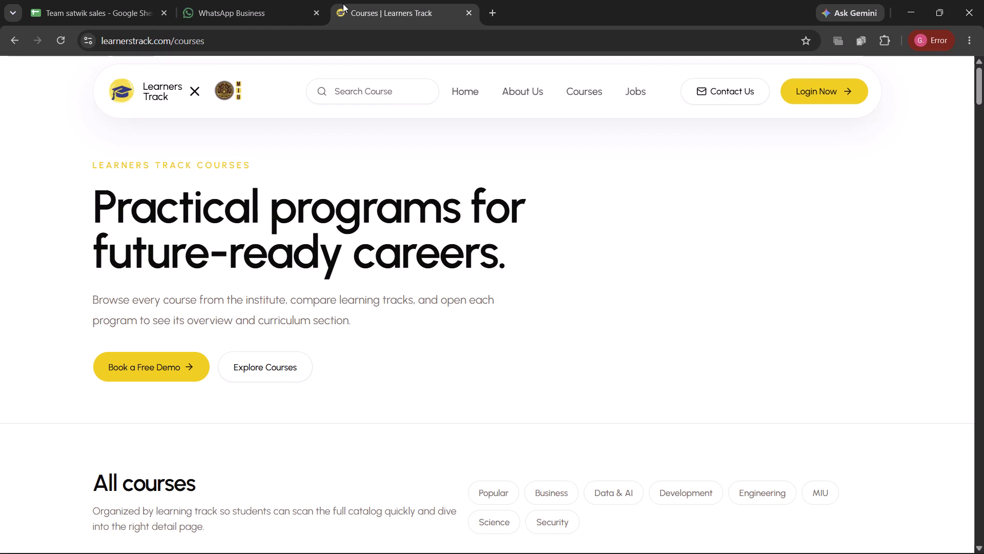
Look through the Learners Track course catalogue, covering the Popular and Business course sections.
{"action": "left_click", "coordinate": [94, 1]}
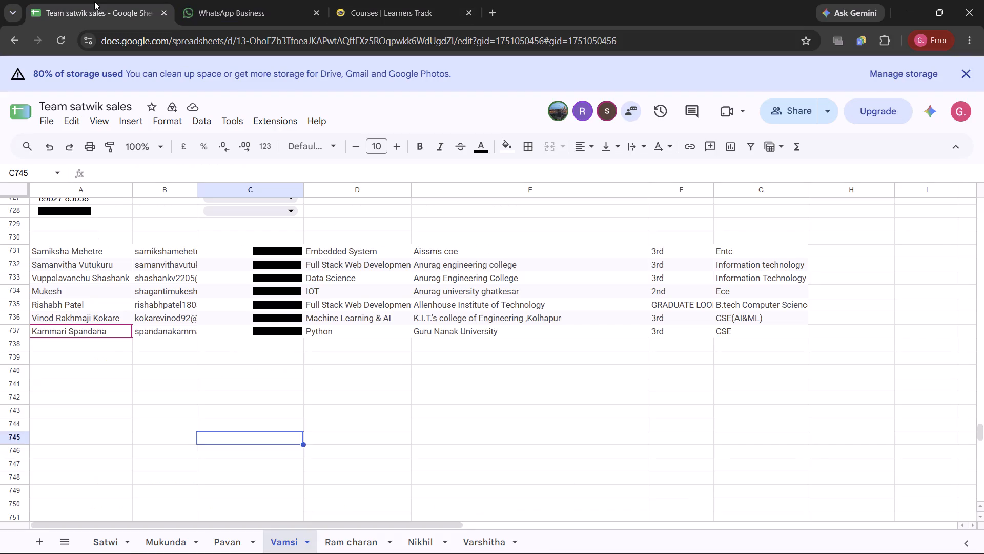
{"action": "left_click", "coordinate": [389, 0]}
{"action": "scroll", "coordinate": [596, 293], "scroll_direction": "down", "scroll_amount": 1}
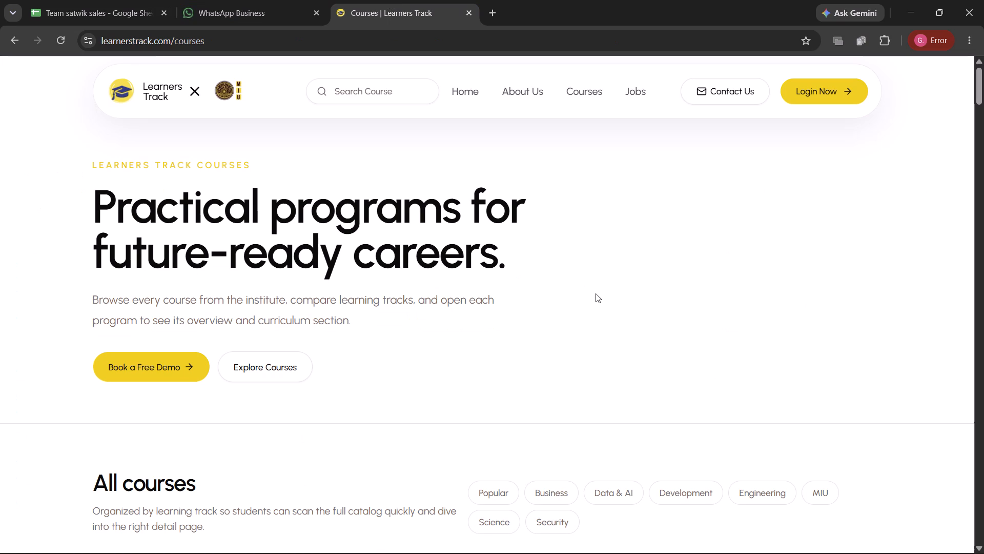
{"action": "scroll", "coordinate": [596, 293], "scroll_direction": "down", "scroll_amount": 1}
{"action": "left_click", "coordinate": [583, 91]}
{"action": "scroll", "coordinate": [535, 297], "scroll_direction": "down", "scroll_amount": 2}
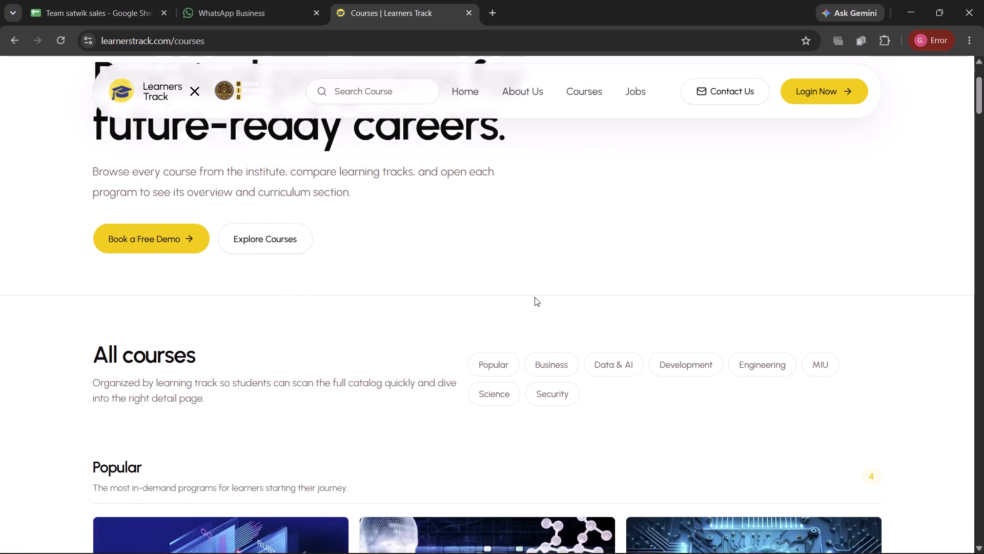
{"action": "scroll", "coordinate": [535, 297], "scroll_direction": "down", "scroll_amount": 6}
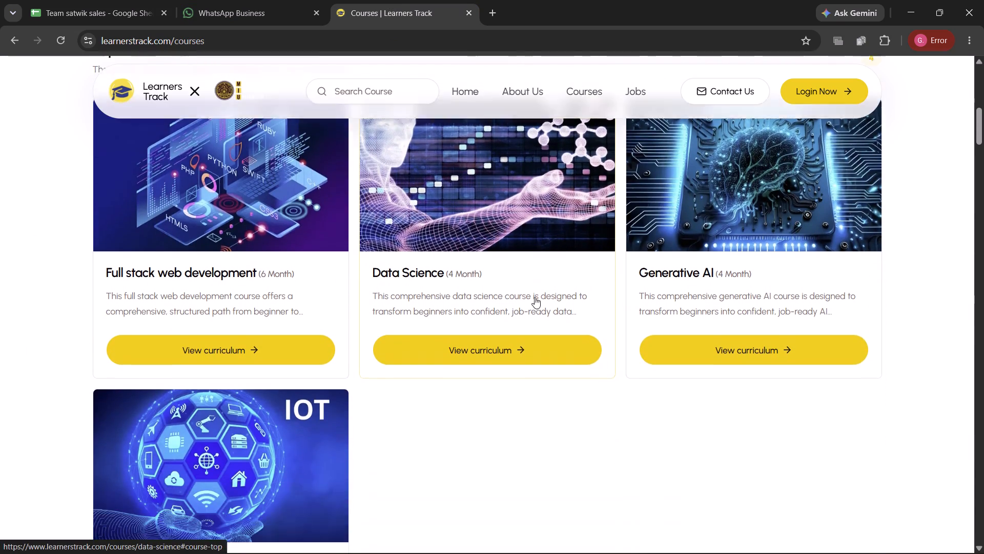
{"action": "scroll", "coordinate": [535, 297], "scroll_direction": "down", "scroll_amount": 1}
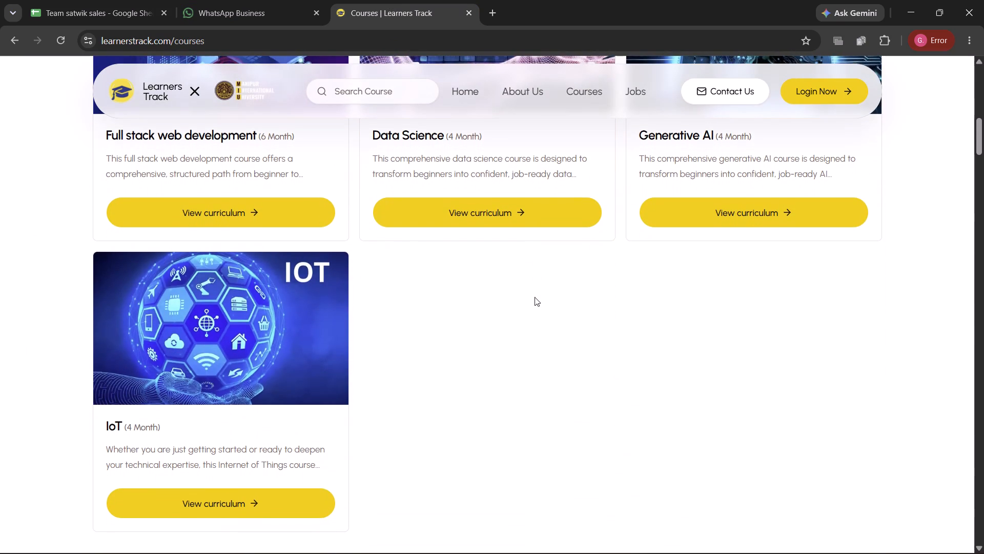
{"action": "scroll", "coordinate": [535, 297], "scroll_direction": "down", "scroll_amount": 4}
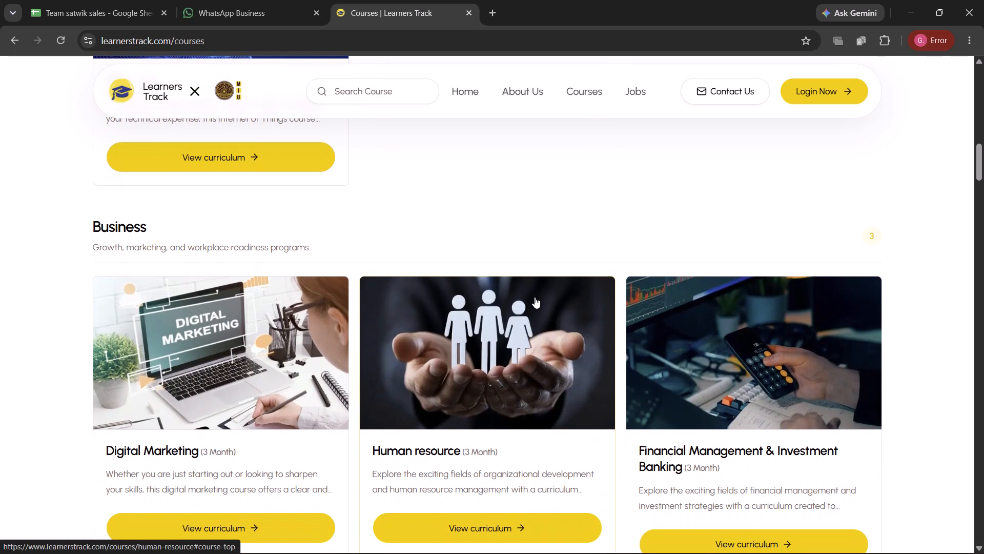
In the Team satwik sales spreadsheet, enter NA in cell H731 beside the Embedded System lead on the Vamsi sheet.
{"action": "left_click", "coordinate": [77, 0]}
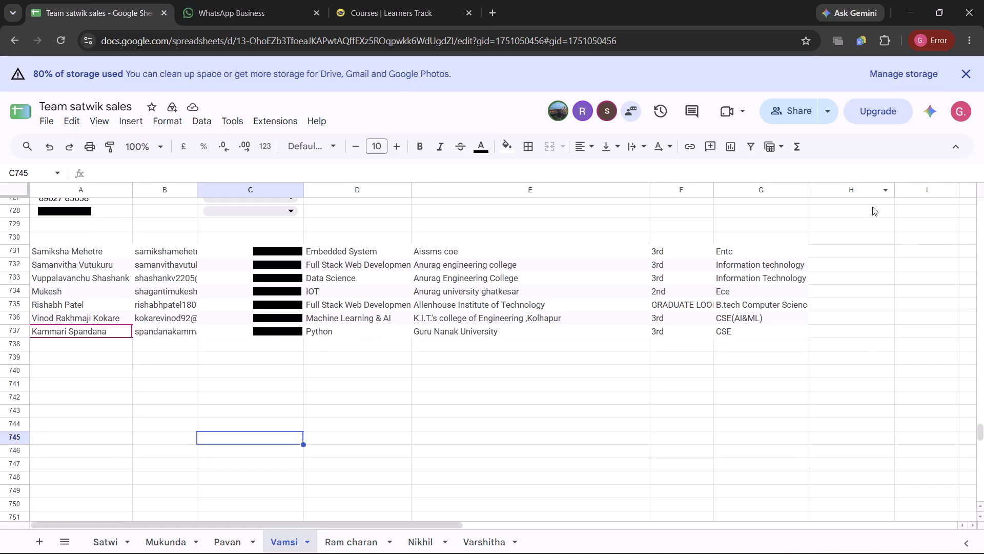
{"action": "left_click", "coordinate": [869, 255]}
{"action": "key", "text": "shift+n"}
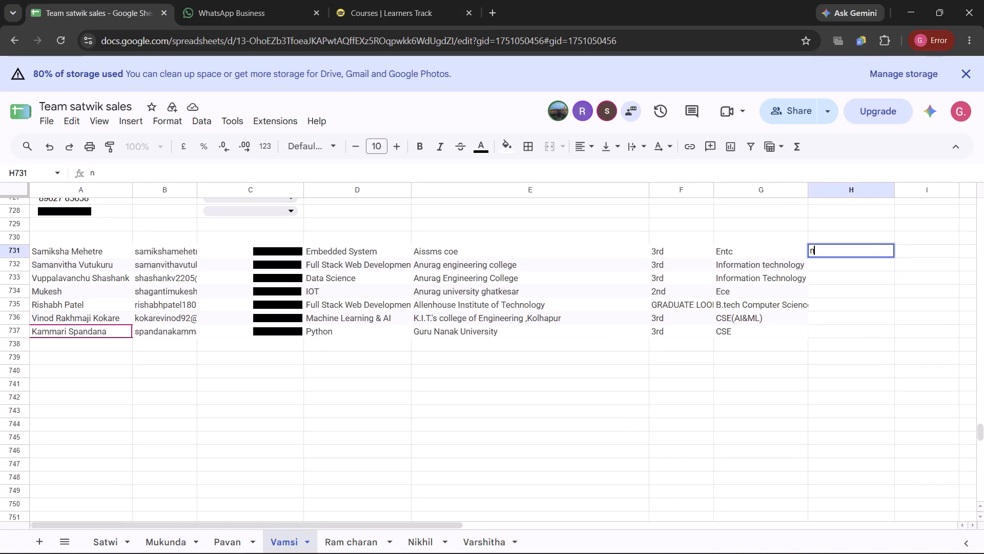
{"action": "key", "text": "BackSpace"}
{"action": "type", "text": "NA"}
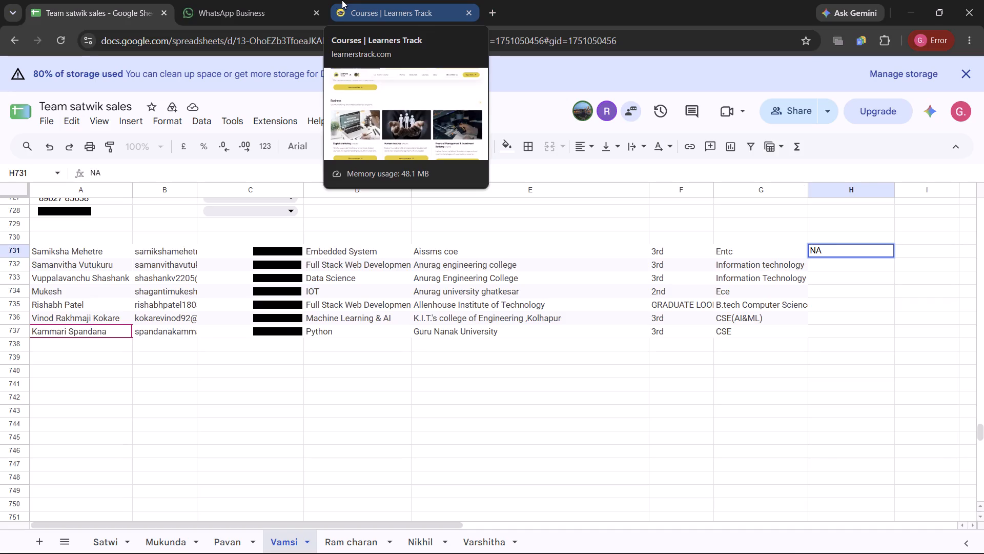
On the Learners Track site, open the Full stack web development course and examine its curriculum and the Smart and Advance Learning fees.
{"action": "left_click", "coordinate": [342, 0]}
{"action": "scroll", "coordinate": [383, 205], "scroll_direction": "up", "scroll_amount": 6}
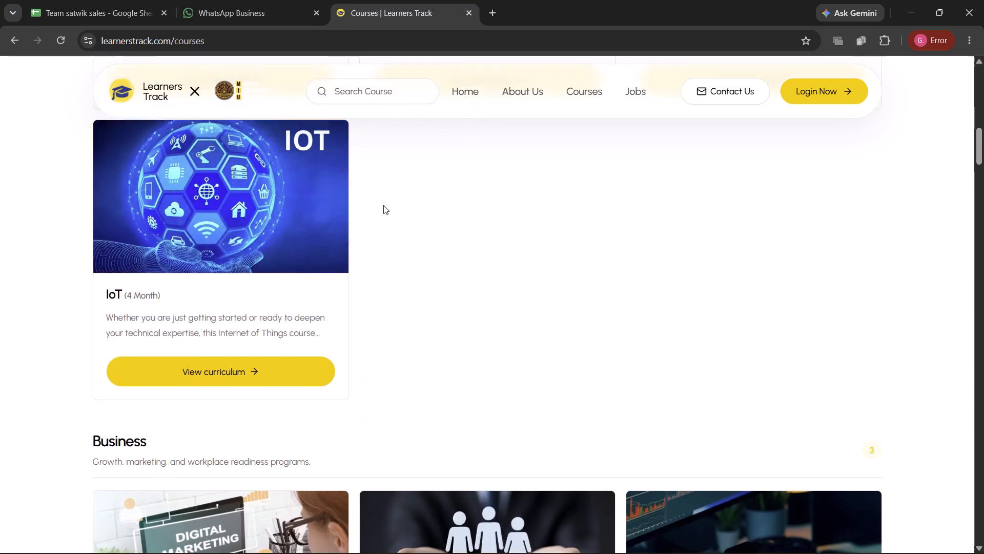
{"action": "scroll", "coordinate": [383, 205], "scroll_direction": "up", "scroll_amount": 2}
{"action": "scroll", "coordinate": [383, 205], "scroll_direction": "down", "scroll_amount": 2}
{"action": "left_click", "coordinate": [287, 299]}
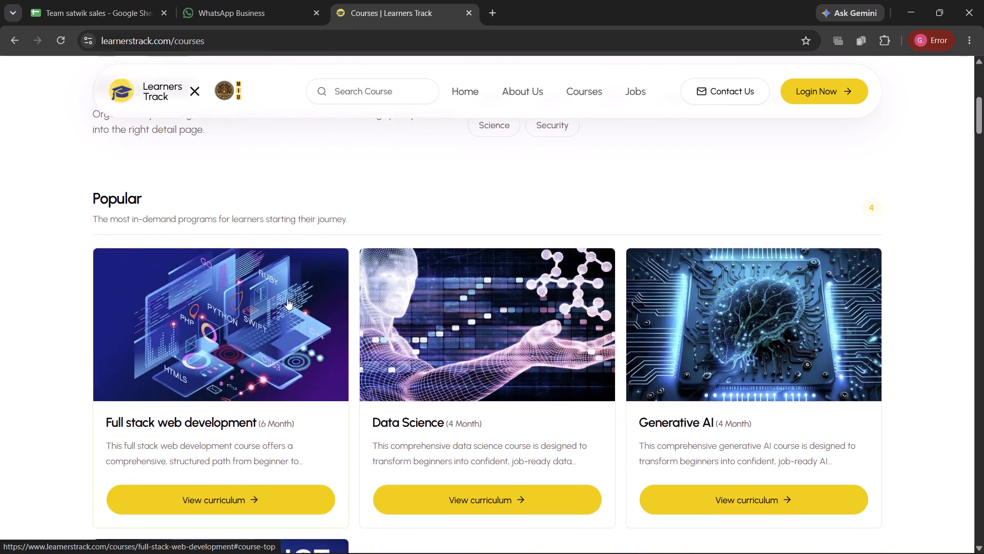
{"action": "scroll", "coordinate": [287, 299], "scroll_direction": "down", "scroll_amount": 8}
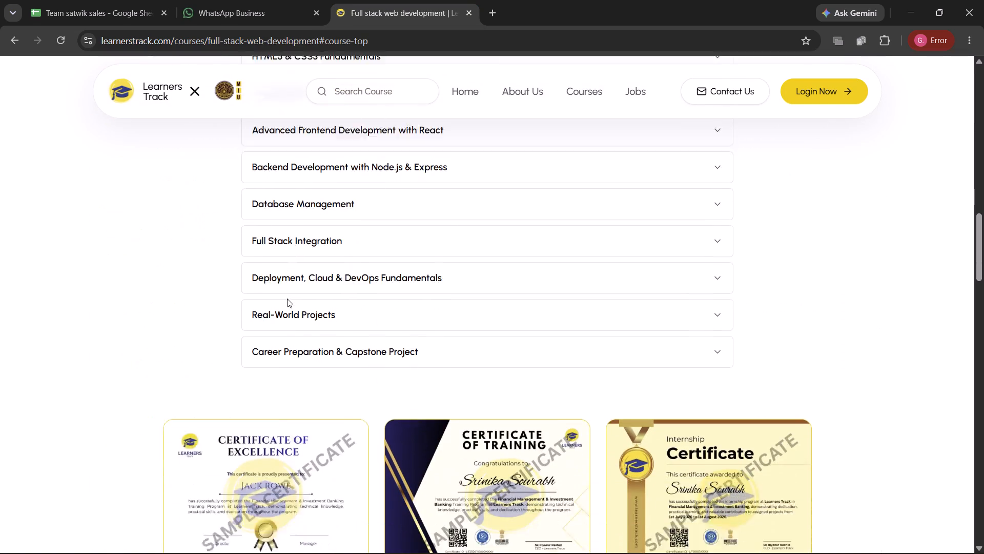
{"action": "scroll", "coordinate": [287, 299], "scroll_direction": "down", "scroll_amount": 4}
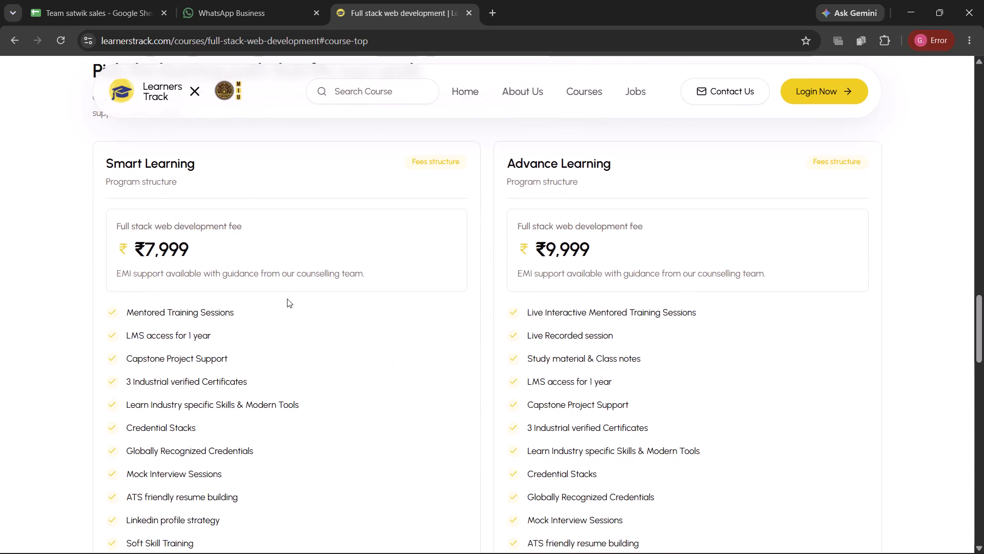
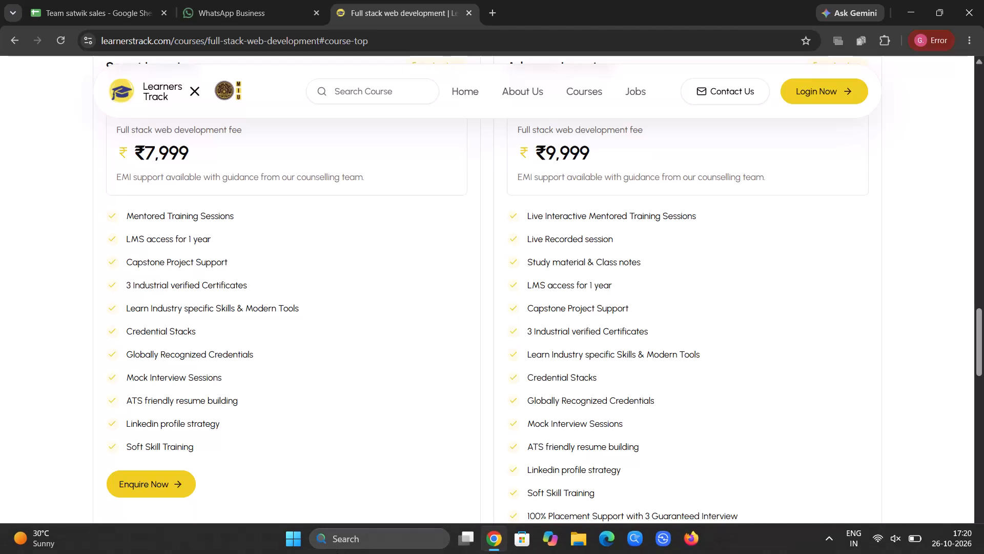
Return to the Team satwik sales spreadsheet and select outcome cell H732 beside the Full Stack Web Development lead on the Vamsi sheet.
{"action": "left_click", "coordinate": [73, 0]}
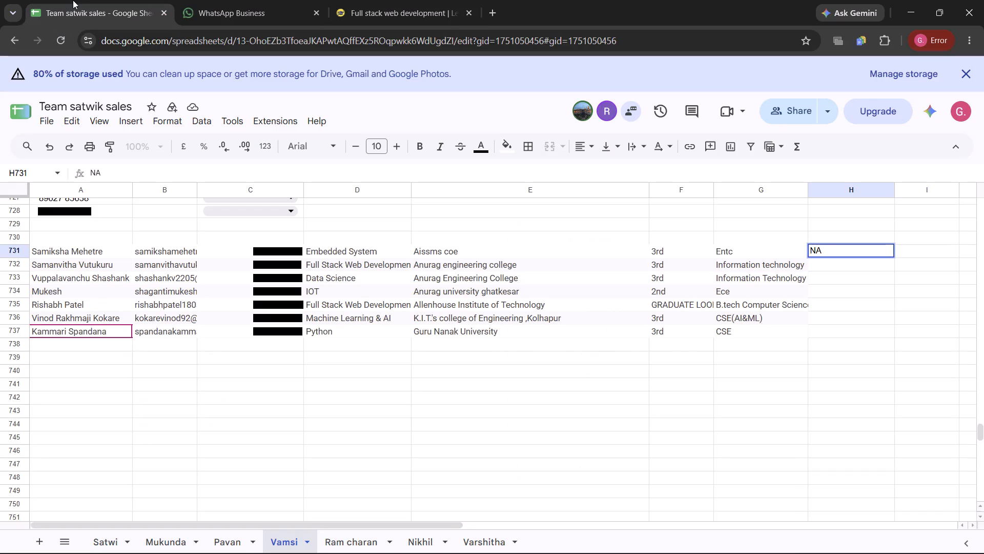
{"action": "left_click", "coordinate": [825, 265]}
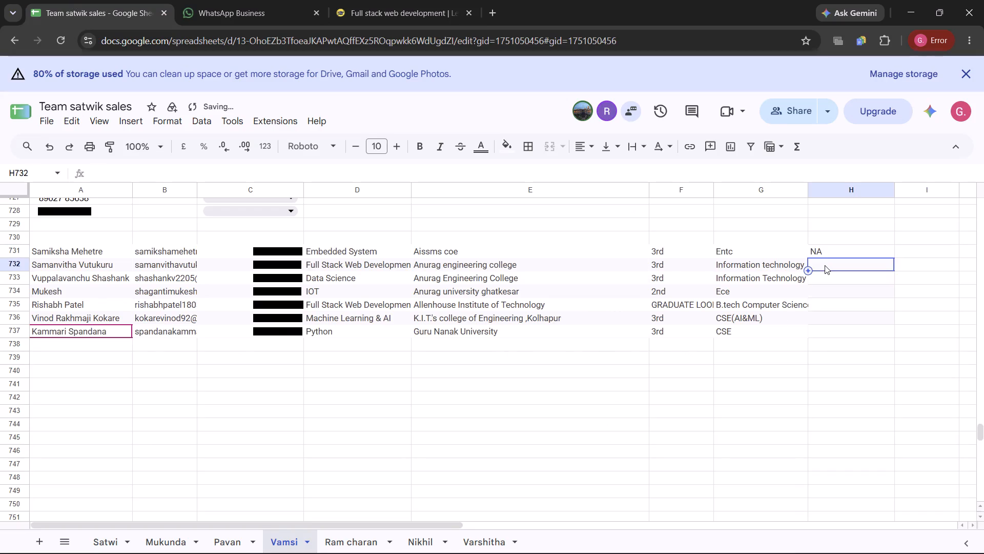
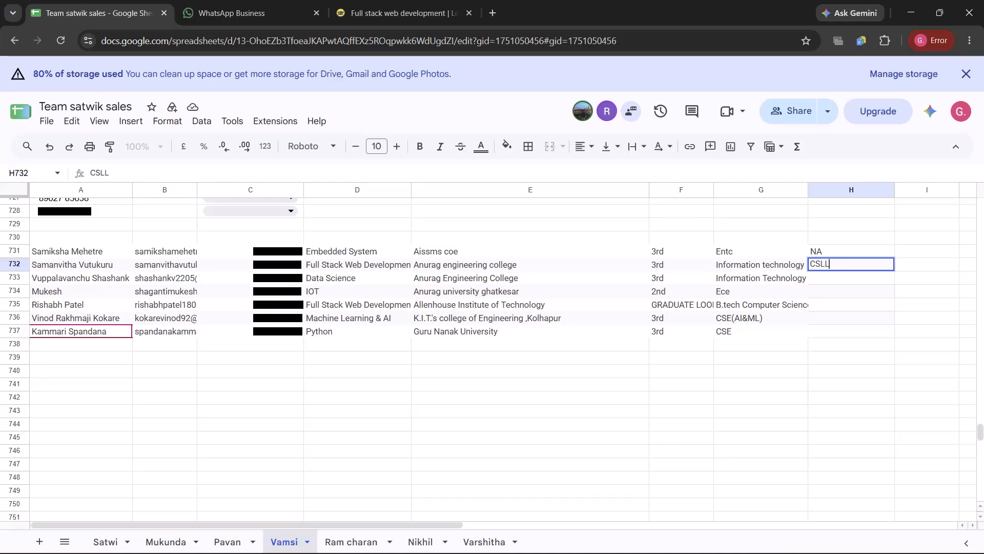
Clear the unfinished entry from outcome cell H732, leaving it blank.
{"action": "key", "text": "BackSpace"}
{"action": "key", "text": "BackSpace"}
{"action": "key", "text": "BackSpace"}
{"action": "key", "text": "BackSpace"}
{"action": "key", "text": "BackSpace"}
{"action": "scroll", "coordinate": [825, 265], "scroll_direction": "up", "scroll_amount": 7}
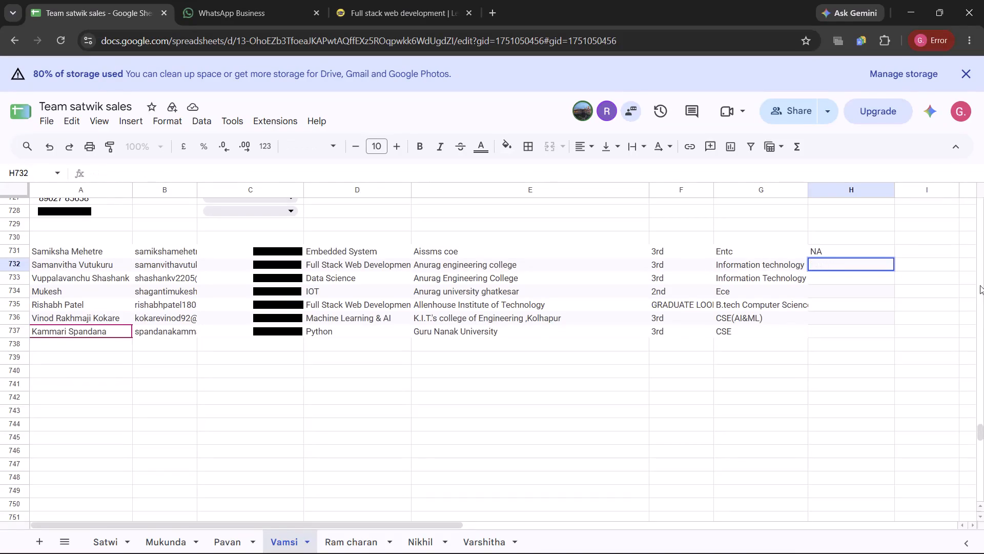
{"action": "scroll", "coordinate": [796, 365], "scroll_direction": "up", "scroll_amount": 9}
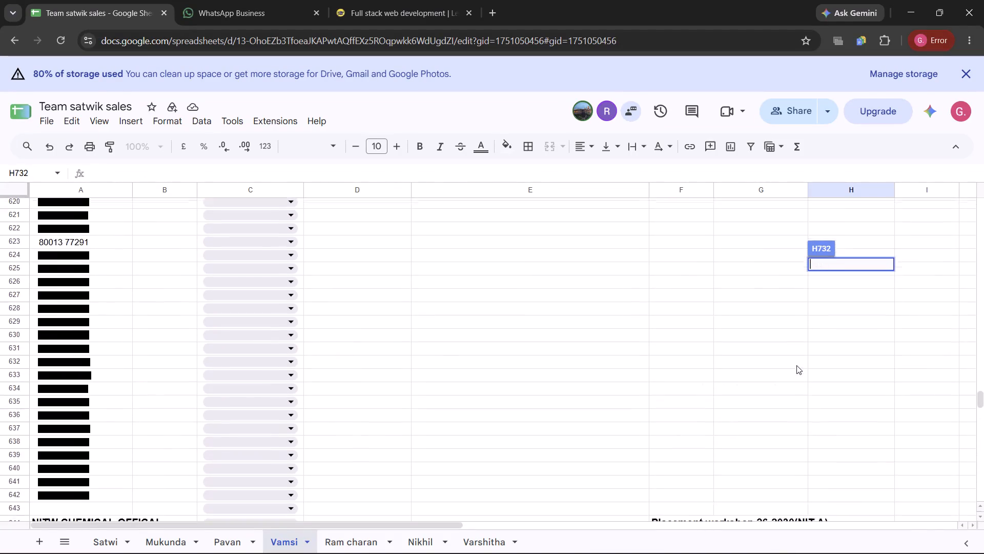
{"action": "key", "text": "shift+Return"}
Copy the empty status dropdown cells C635:C640 to the lead rows starting at H731 and extend them down through H737.
{"action": "scroll", "coordinate": [796, 365], "scroll_direction": "up", "scroll_amount": 5}
{"action": "scroll", "coordinate": [796, 365], "scroll_direction": "down", "scroll_amount": 5}
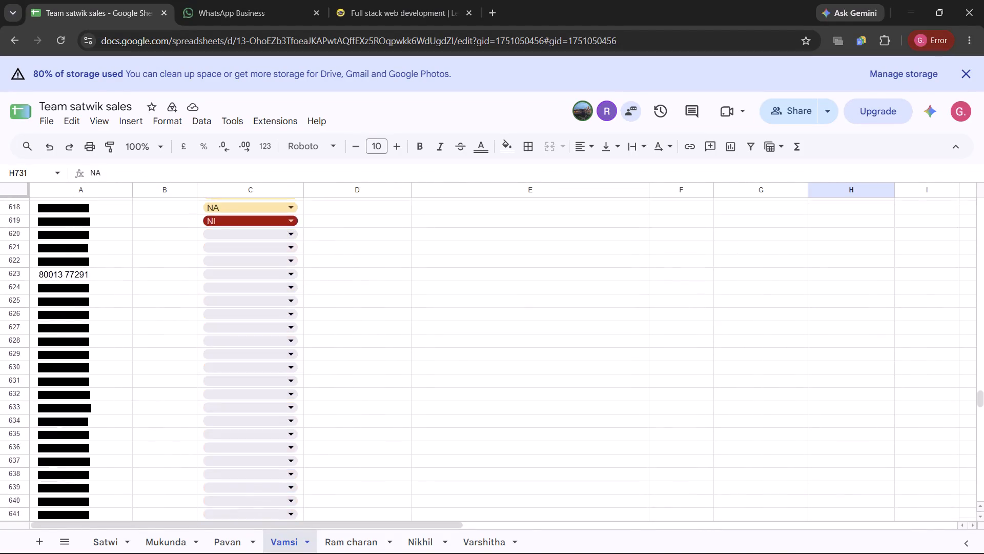
{"action": "left_click_drag", "start_coordinate": [301, 500], "coordinate": [225, 430]}
{"action": "key", "text": "ctrl+c"}
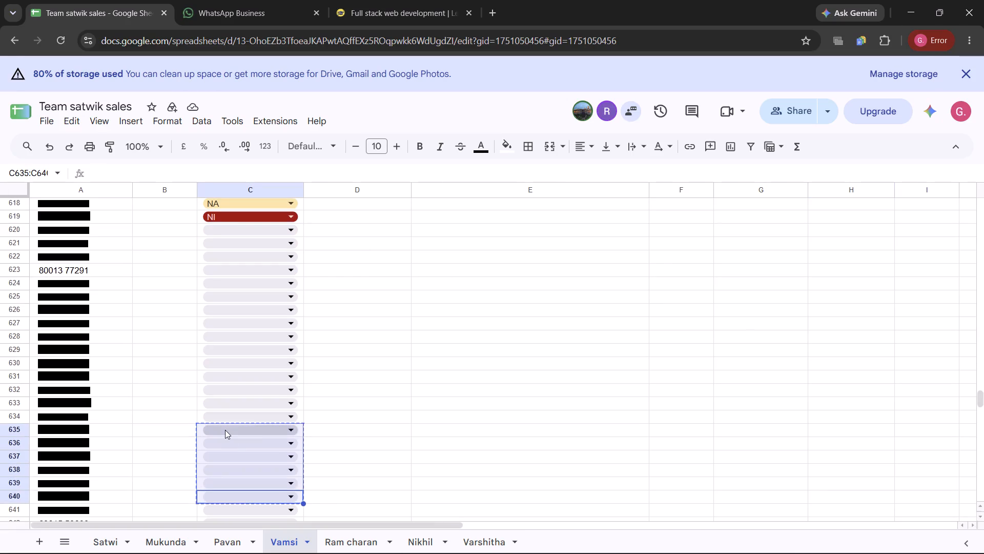
{"action": "scroll", "coordinate": [225, 430], "scroll_direction": "down", "scroll_amount": 10}
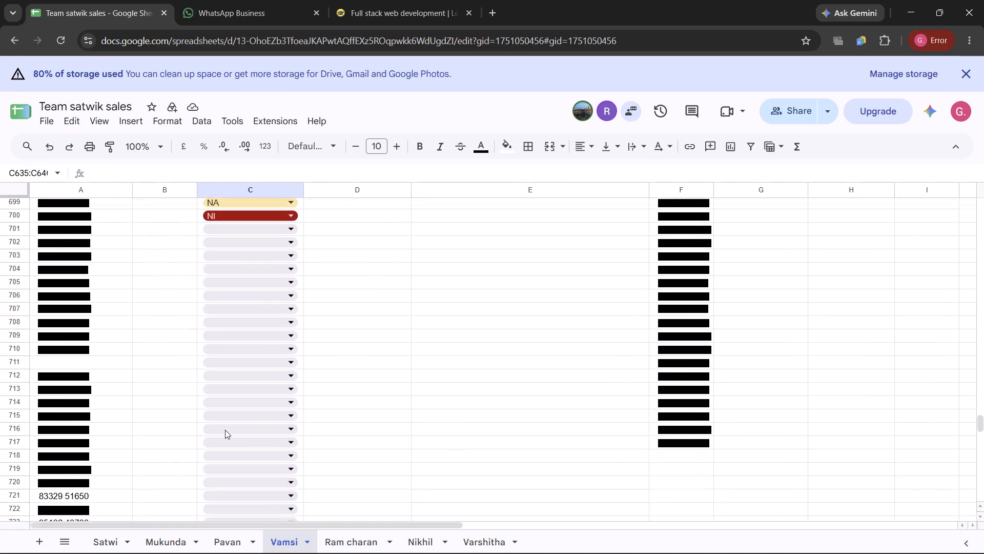
{"action": "scroll", "coordinate": [225, 430], "scroll_direction": "down", "scroll_amount": 5}
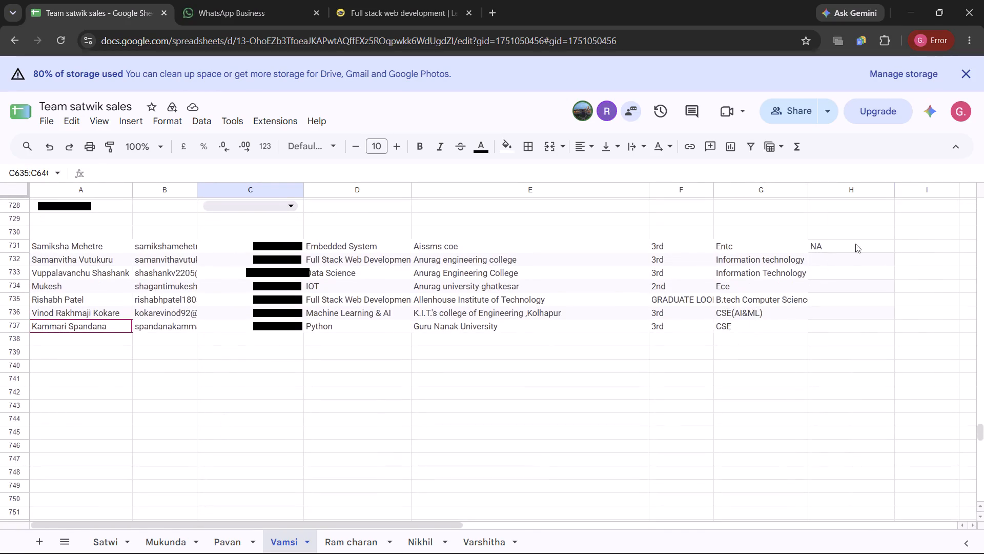
{"action": "left_click", "coordinate": [856, 244]}
{"action": "key", "text": "ctrl+v"}
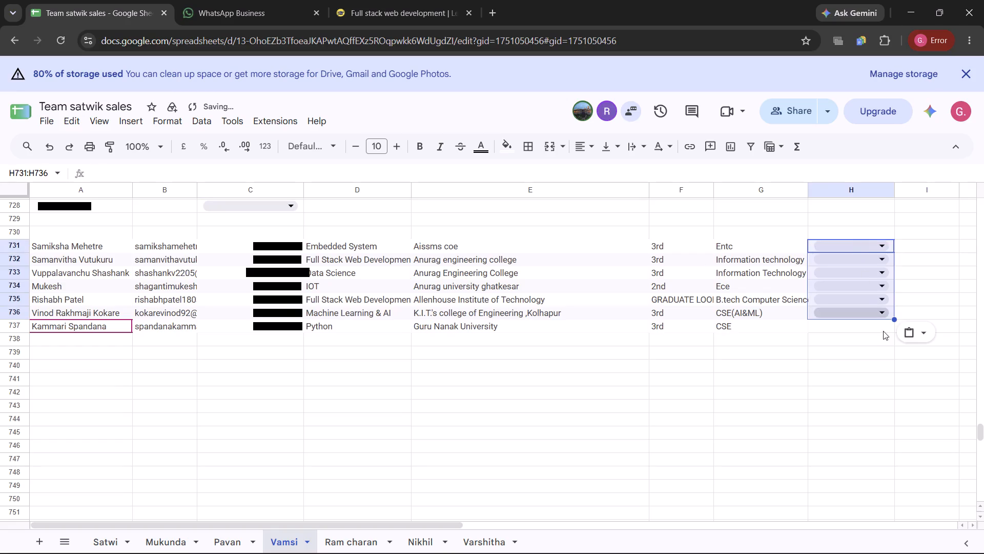
{"action": "left_click_drag", "start_coordinate": [895, 319], "coordinate": [895, 324]}
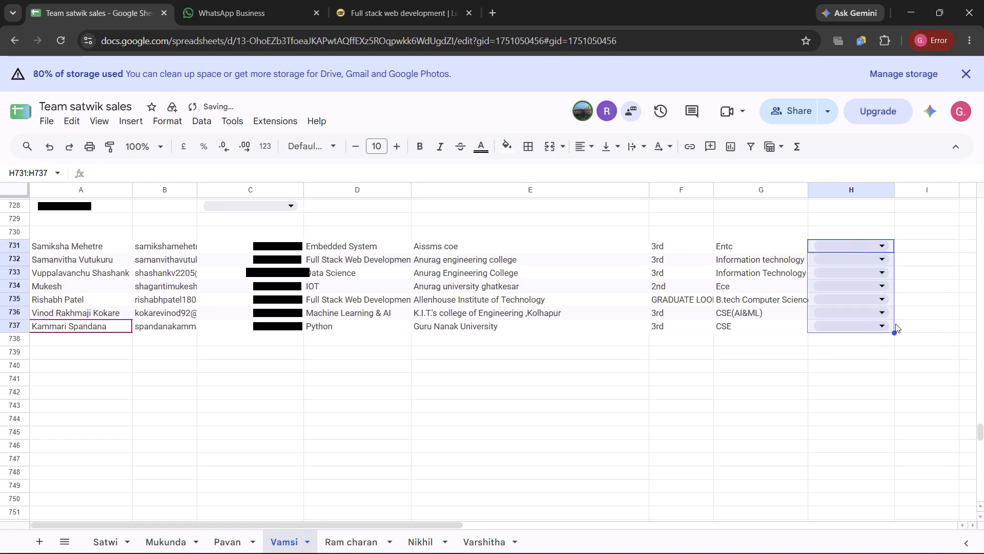
Set the outcome in H731 for the Embedded System lead to NA.
{"action": "left_click_drag", "start_coordinate": [930, 260], "coordinate": [849, 251]}
{"action": "left_click", "coordinate": [849, 251]}
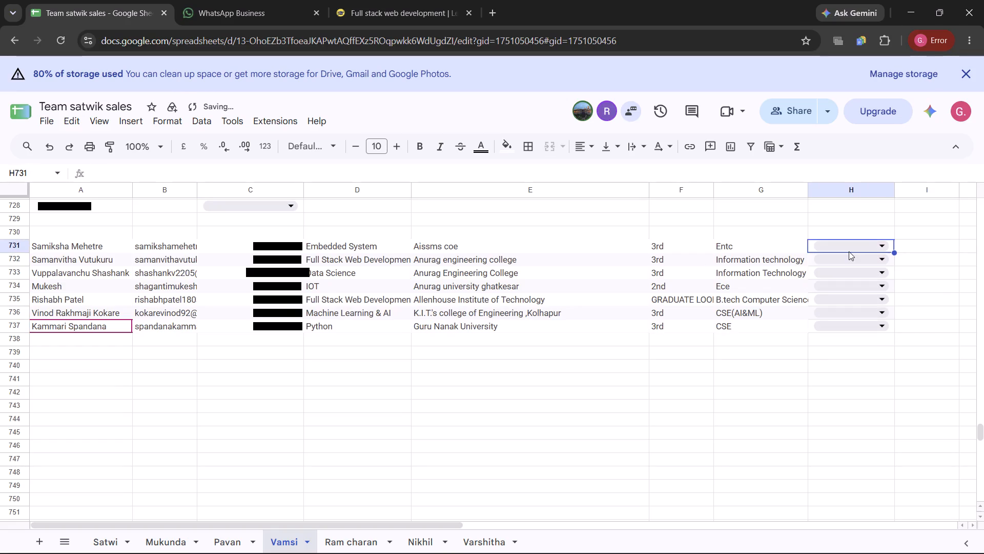
{"action": "left_click", "coordinate": [849, 251]}
{"action": "left_click", "coordinate": [863, 245]}
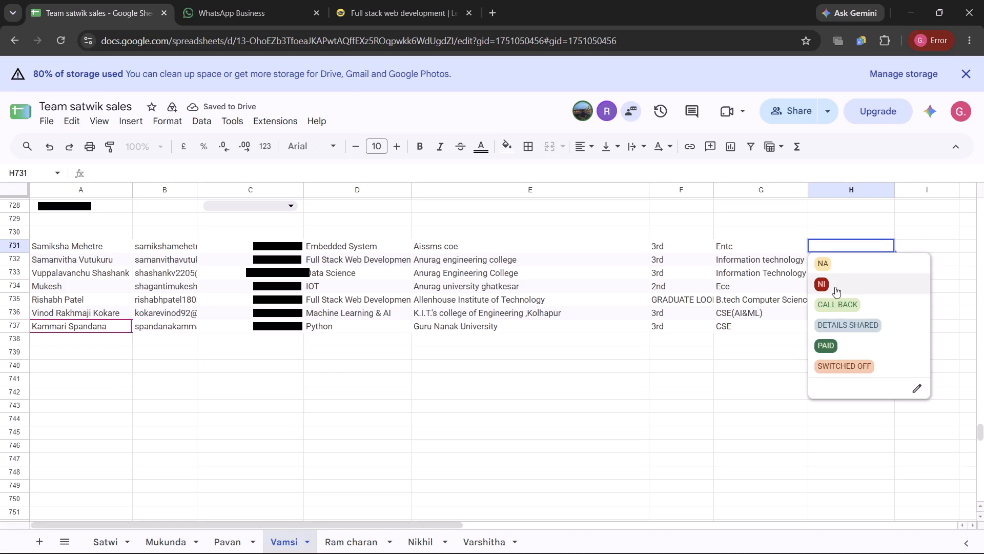
{"action": "left_click", "coordinate": [838, 268]}
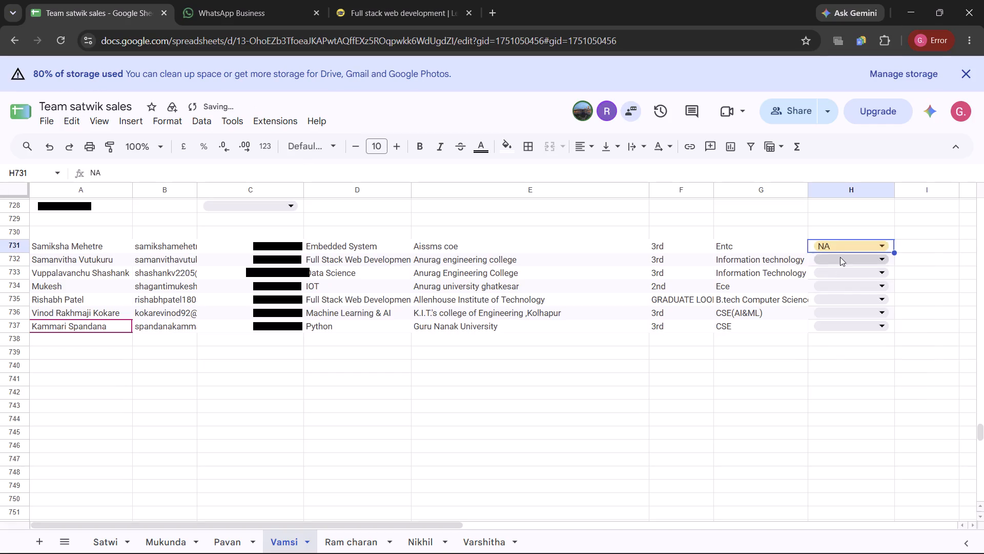
Set the outcome in H732 for the Full Stack Web Development lead to CALL BACK.
{"action": "left_click", "coordinate": [840, 257]}
{"action": "type", "text": "CSLL"}
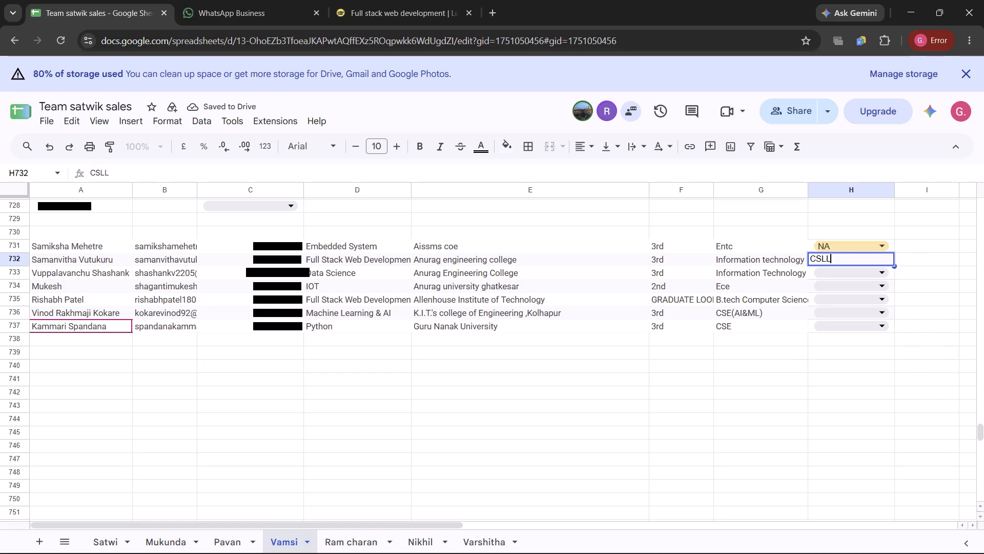
{"action": "key", "text": "BackSpace"}
{"action": "key", "text": "BackSpace"}
{"action": "key", "text": "BackSpace"}
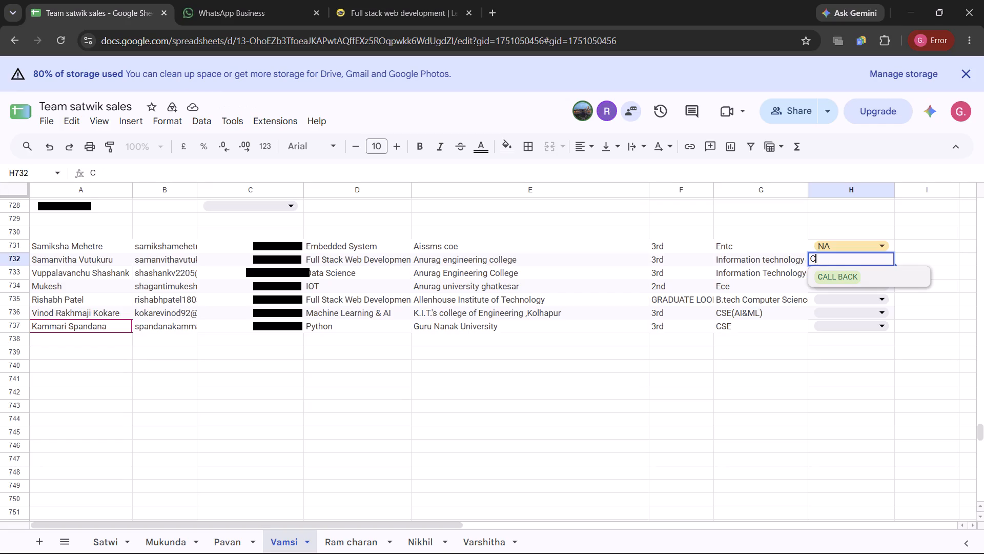
{"action": "key", "text": "Return"}
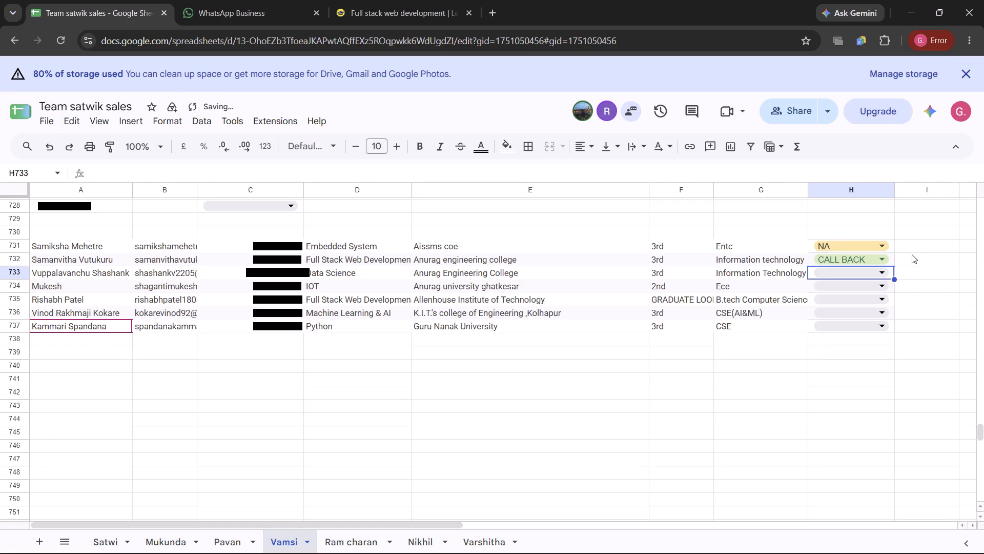
Enter the callback time note "AT 6 30 PM" in I732 beside the CALL BACK outcome.
{"action": "left_click", "coordinate": [905, 263]}
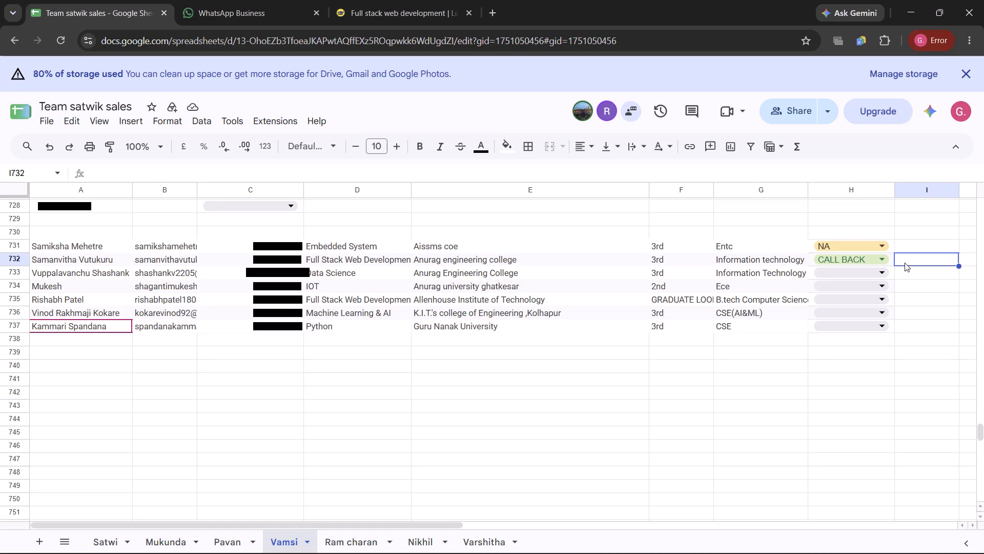
{"action": "type", "text": "AT"}
{"action": "key", "text": "space"}
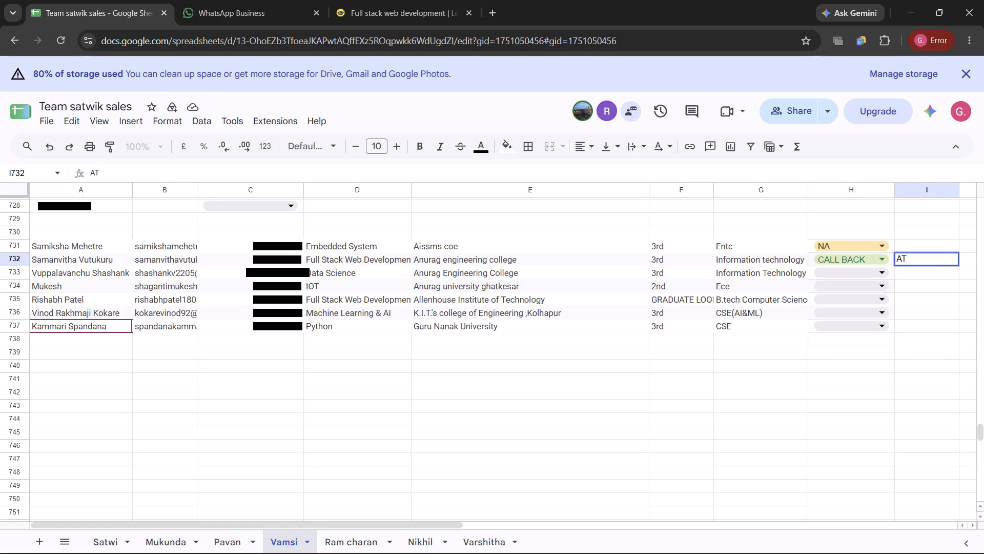
{"action": "type", "text": "1N"}
{"action": "key", "text": "space"}
{"action": "key", "text": "BackSpace"}
{"action": "key", "text": "BackSpace"}
{"action": "key", "text": "BackSpace"}
{"action": "type", "text": "6 30M"}
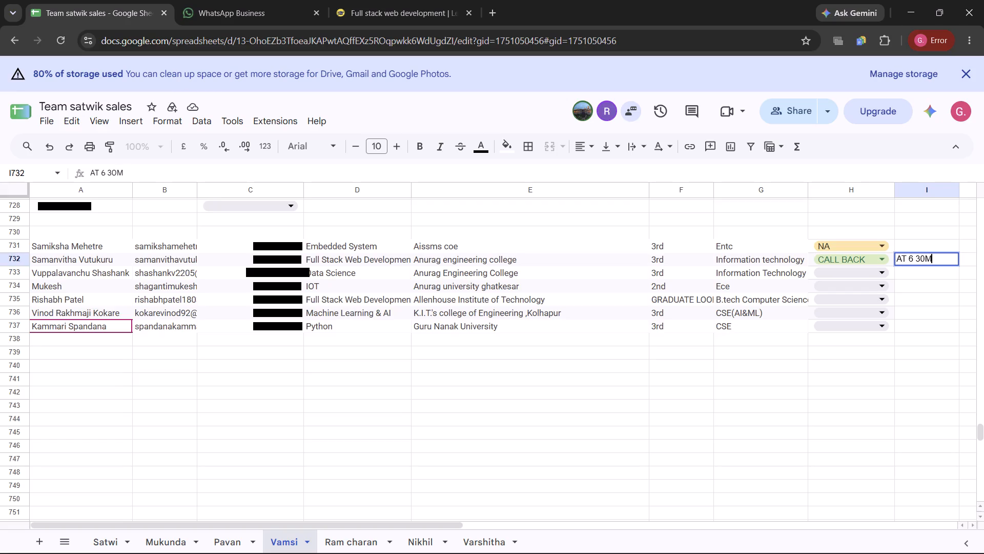
{"action": "key", "text": "BackSpace"}
{"action": "key", "text": "BackSpace"}
{"action": "type", "text": "0 PM"}
{"action": "key", "text": "Return"}
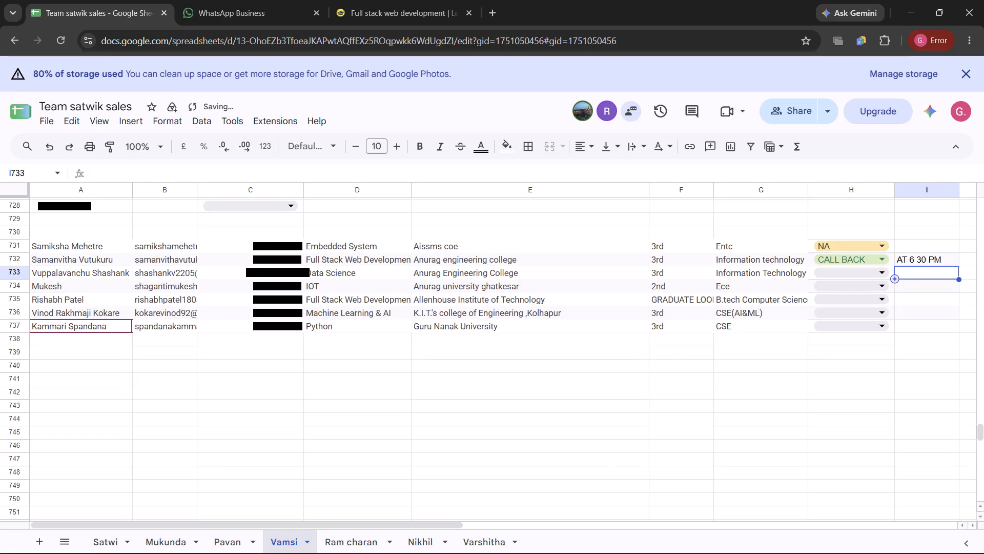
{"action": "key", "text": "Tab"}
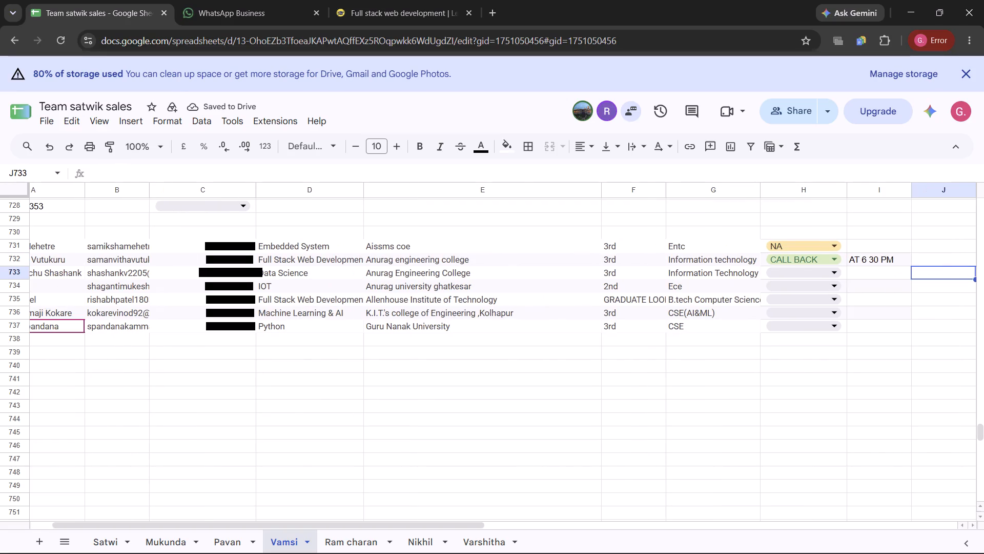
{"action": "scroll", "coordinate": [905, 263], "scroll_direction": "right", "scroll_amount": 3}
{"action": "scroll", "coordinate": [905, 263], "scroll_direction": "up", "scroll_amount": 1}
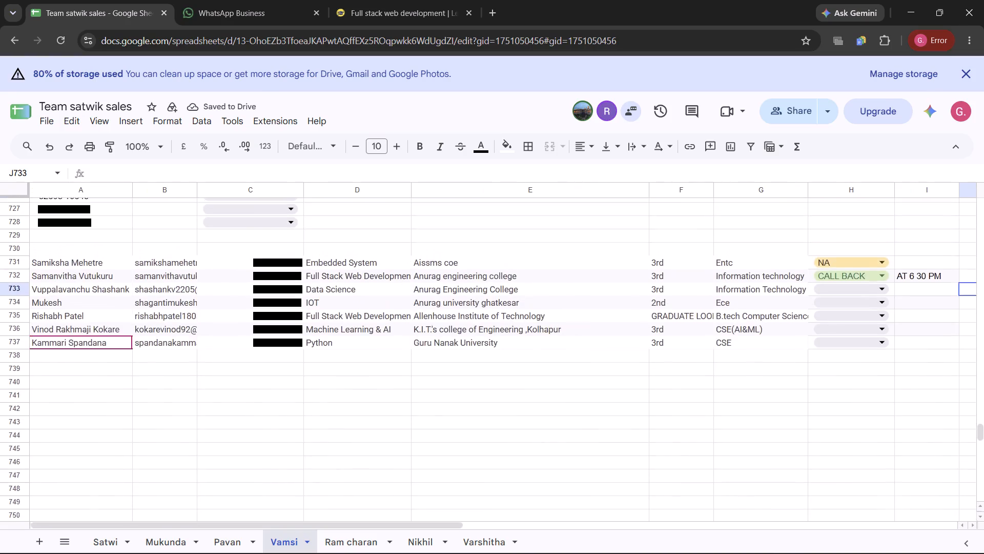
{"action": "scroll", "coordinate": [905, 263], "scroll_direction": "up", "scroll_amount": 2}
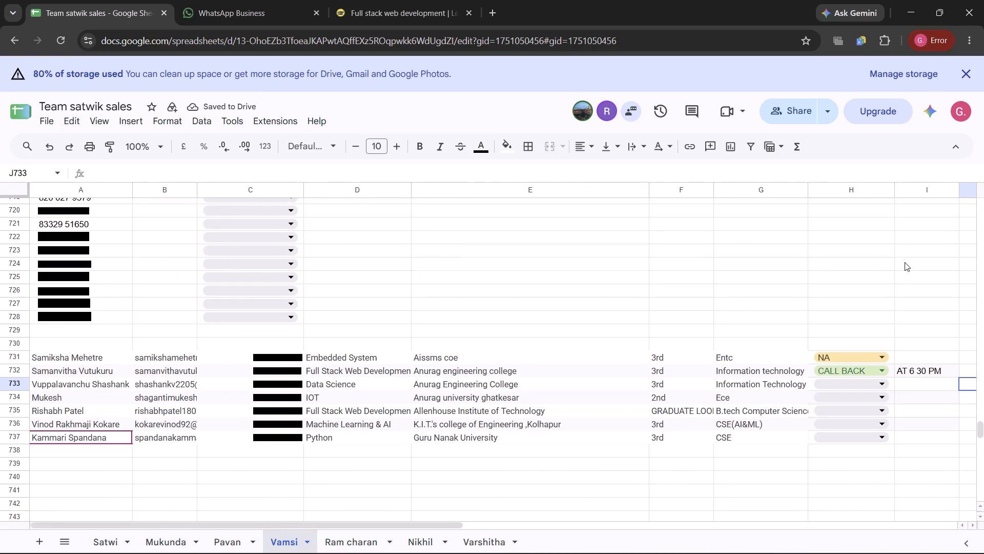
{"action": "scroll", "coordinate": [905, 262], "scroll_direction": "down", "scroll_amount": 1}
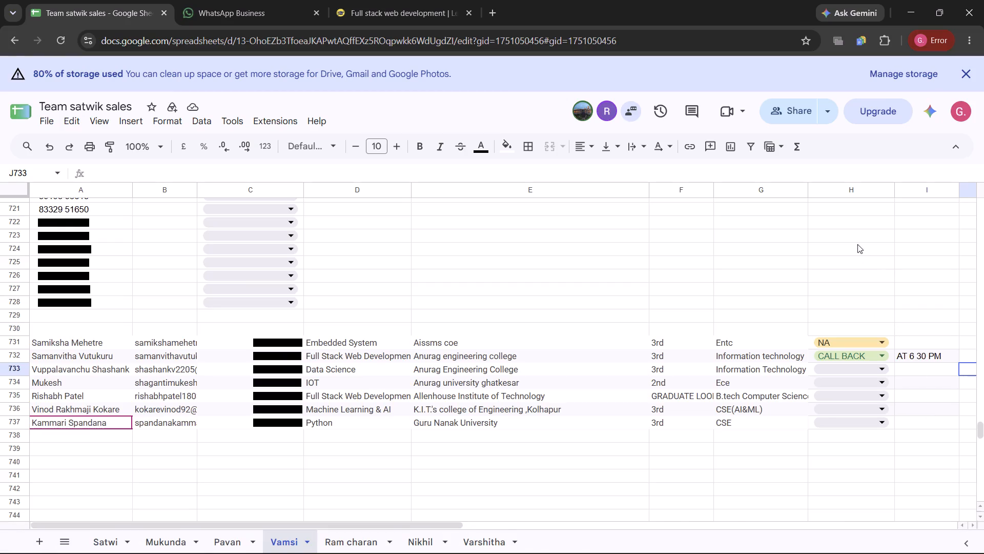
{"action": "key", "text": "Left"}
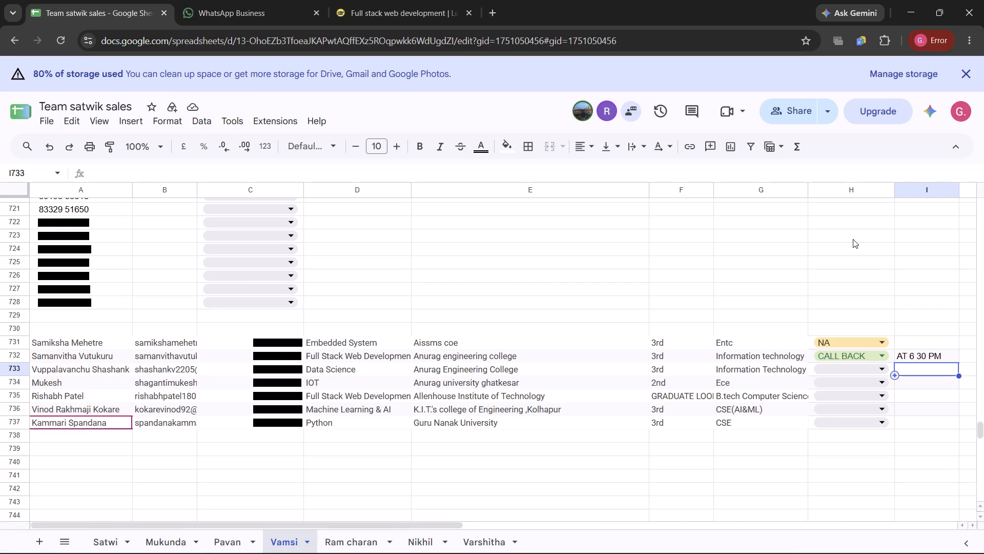
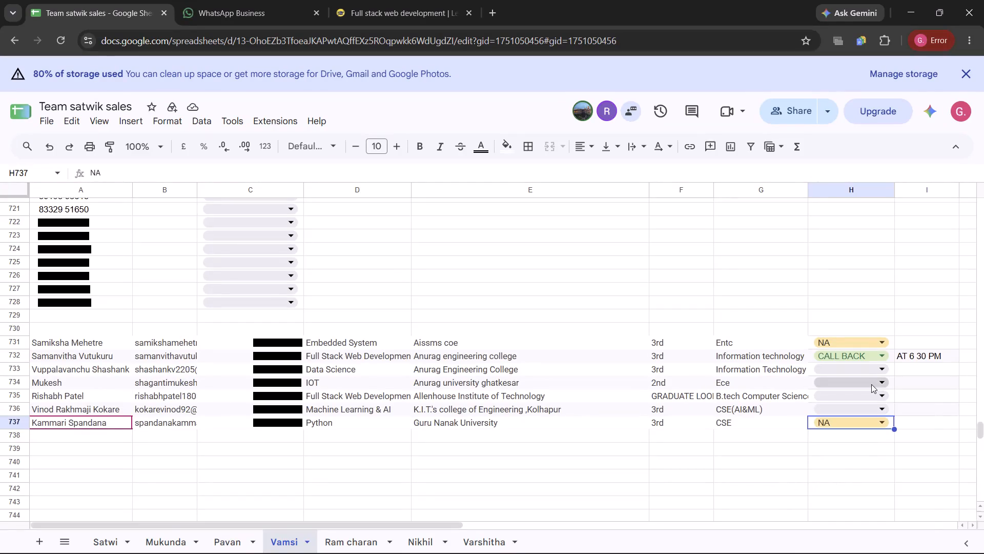
Set the outcome in H734 for the IOT lead to CALL BACK.
{"action": "left_click", "coordinate": [871, 384]}
{"action": "left_click", "coordinate": [850, 447]}
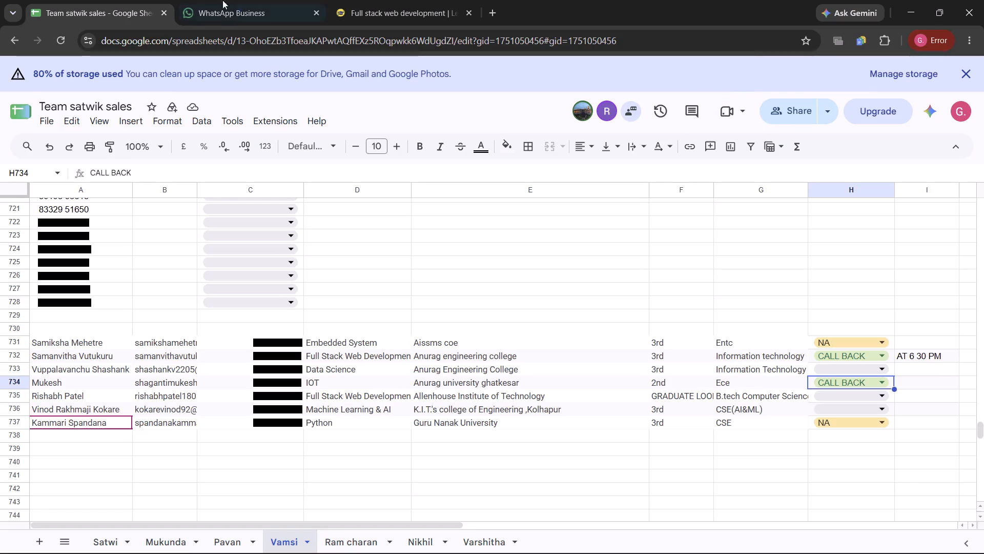
Separate the Team satwik sales spreadsheet into its own browser window and maximize that window.
{"action": "left_click_drag", "start_coordinate": [128, 2], "coordinate": [586, 216]}
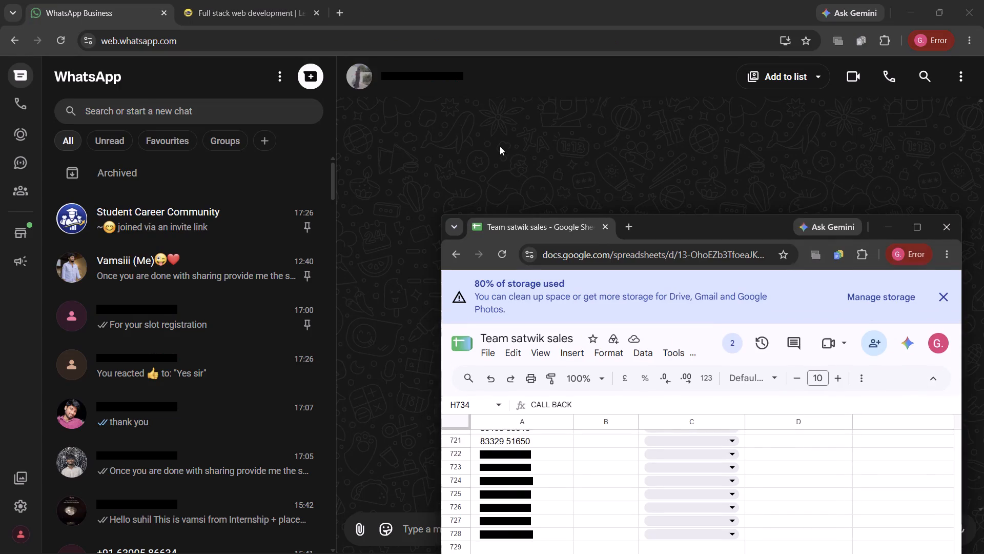
{"action": "left_click", "coordinate": [919, 217]}
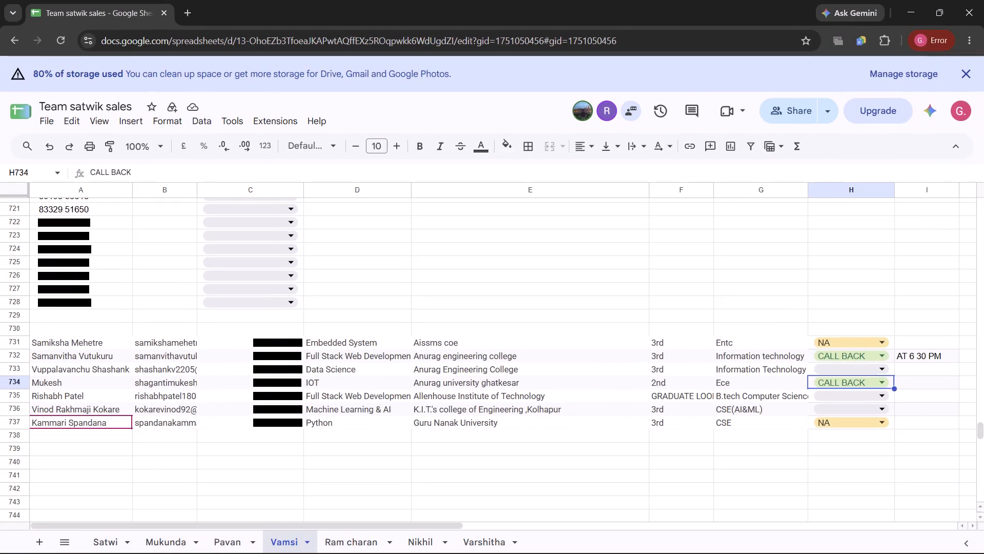
Look back through the earlier call outcomes and callback notes on the Vamsi sheet, up to around row 586.
{"action": "scroll", "coordinate": [660, 208], "scroll_direction": "up", "scroll_amount": 9}
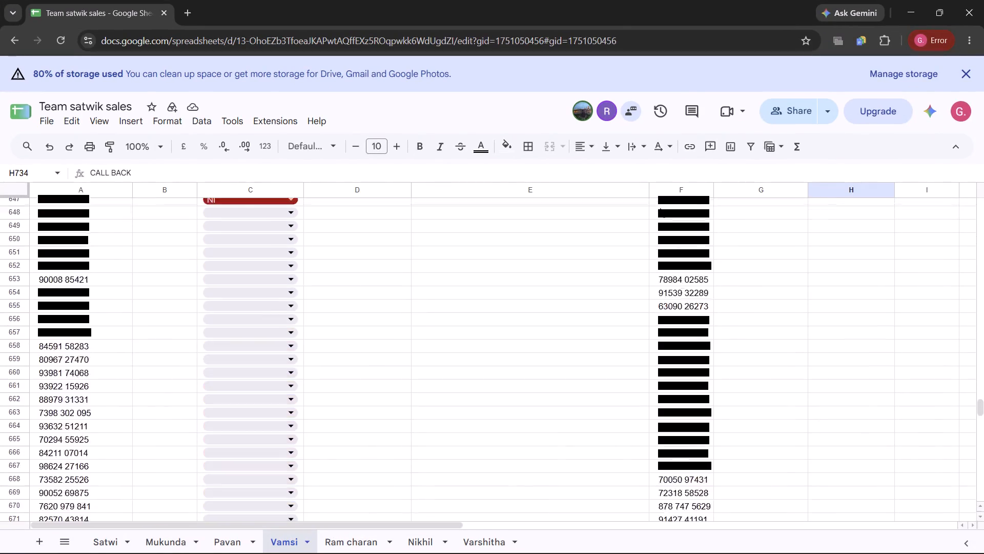
{"action": "scroll", "coordinate": [660, 208], "scroll_direction": "up", "scroll_amount": 1}
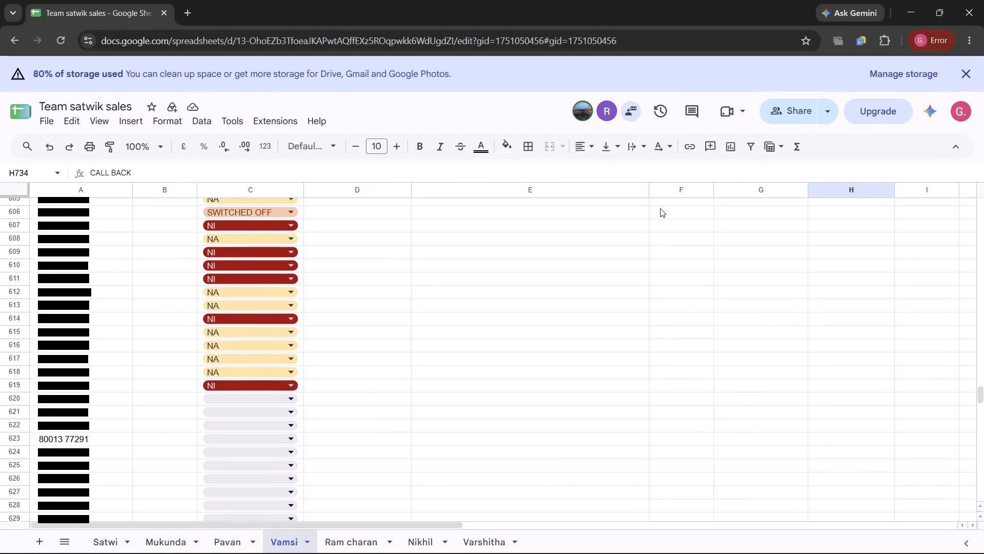
{"action": "scroll", "coordinate": [660, 208], "scroll_direction": "up", "scroll_amount": 4}
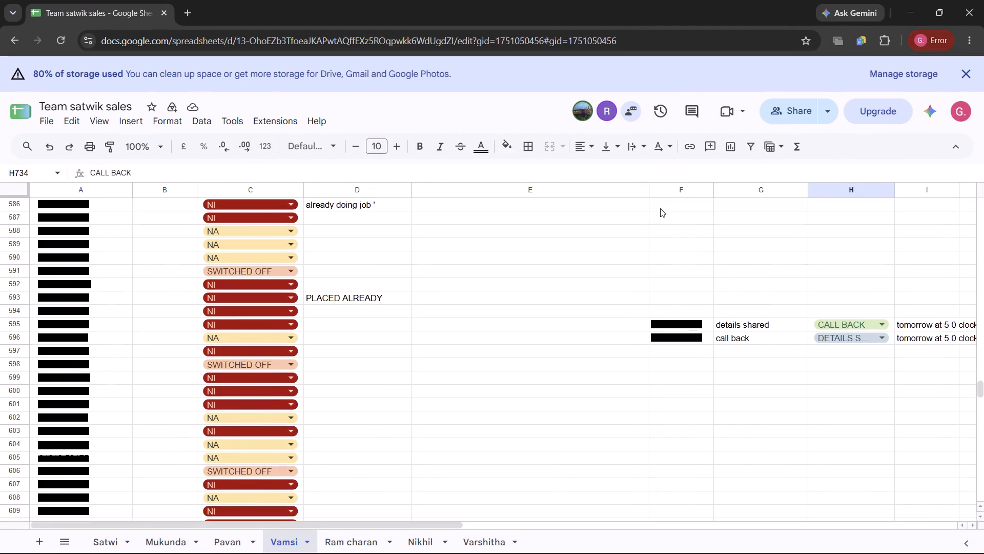
{"action": "scroll", "coordinate": [660, 208], "scroll_direction": "up", "scroll_amount": 1}
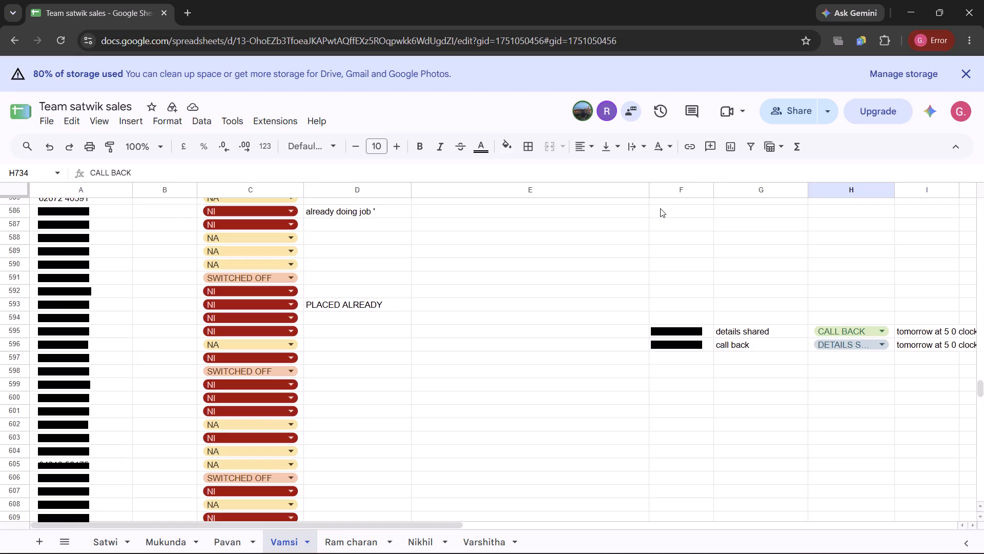
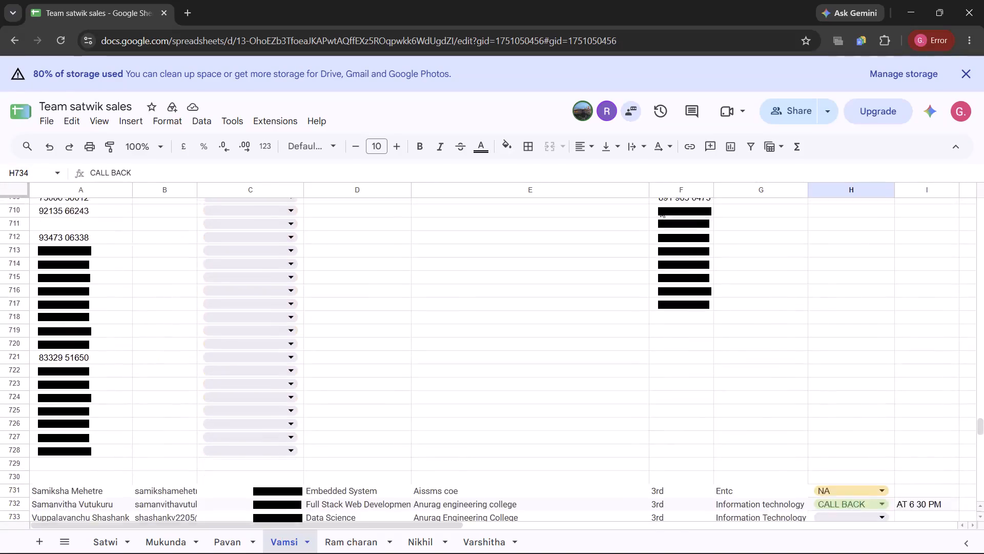
Return to the lead rows and check the phone number in C733 for the Data Science lead from Anurag Engineering College.
{"action": "scroll", "coordinate": [660, 208], "scroll_direction": "up", "scroll_amount": 8}
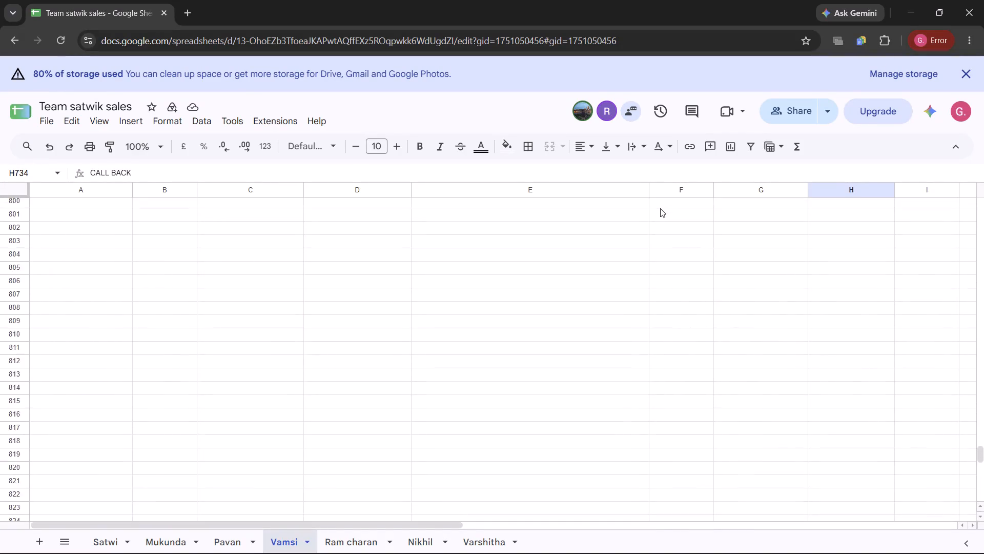
{"action": "scroll", "coordinate": [660, 208], "scroll_direction": "up", "scroll_amount": 6}
{"action": "scroll", "coordinate": [660, 208], "scroll_direction": "down", "scroll_amount": 4}
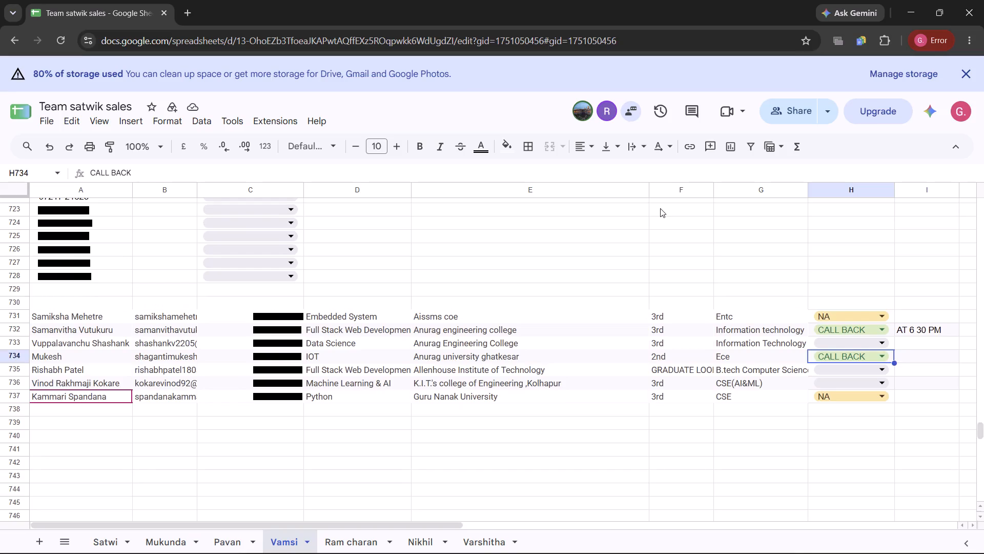
{"action": "key", "text": "Up"}
{"action": "key", "text": "Up"}
{"action": "key", "text": "Down"}
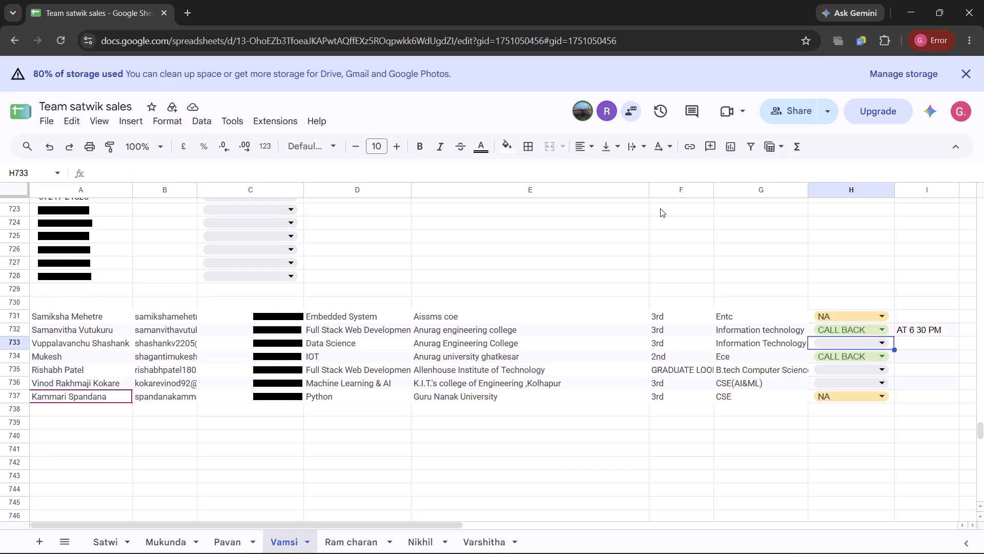
{"action": "key", "text": "Left"}
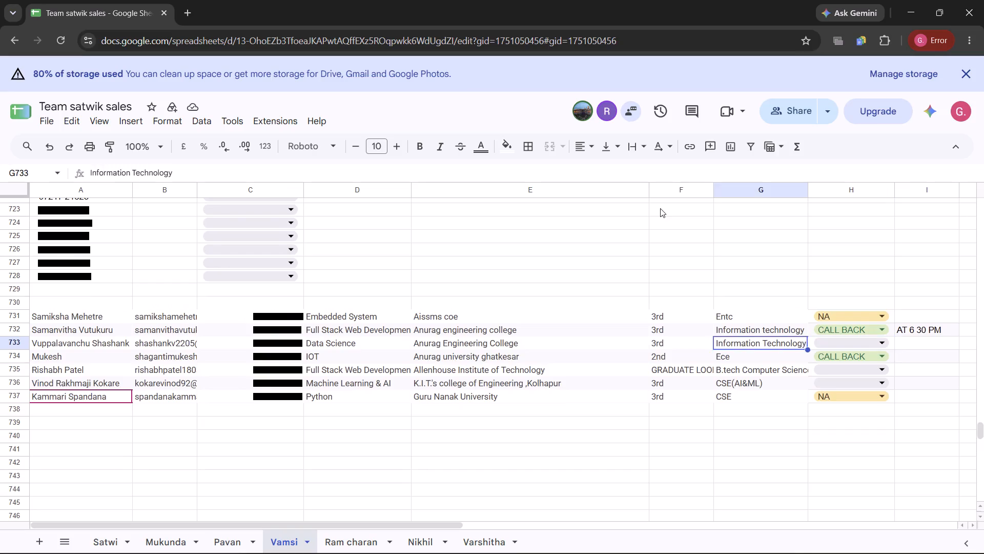
{"action": "key", "text": "Left"}
{"action": "key", "text": "Left"}
{"action": "key", "text": "Left"}
{"action": "key", "text": "Left"}
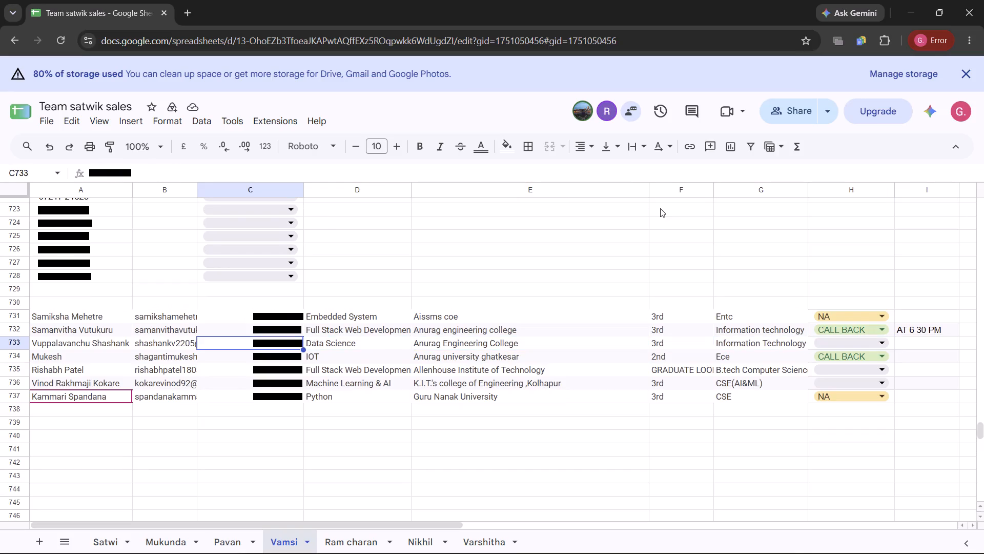
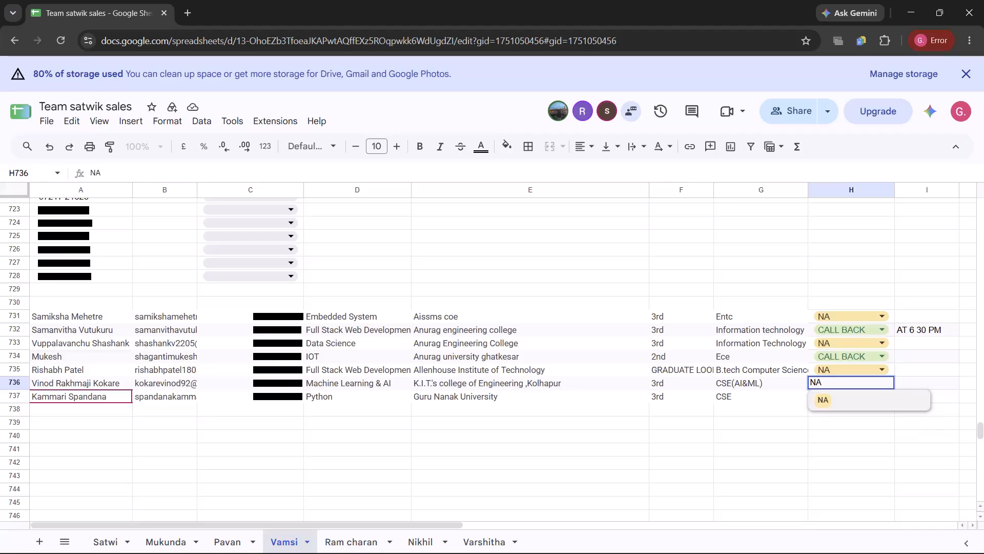
Set the call status in H736 to NI for the Machine Learning & AI lead from K.I.T.'s college, Kolhapur.
{"action": "key", "text": "backslash"}
{"action": "key", "text": "BackSpace"}
{"action": "key", "text": "BackSpace"}
{"action": "key", "text": "BackSpace"}
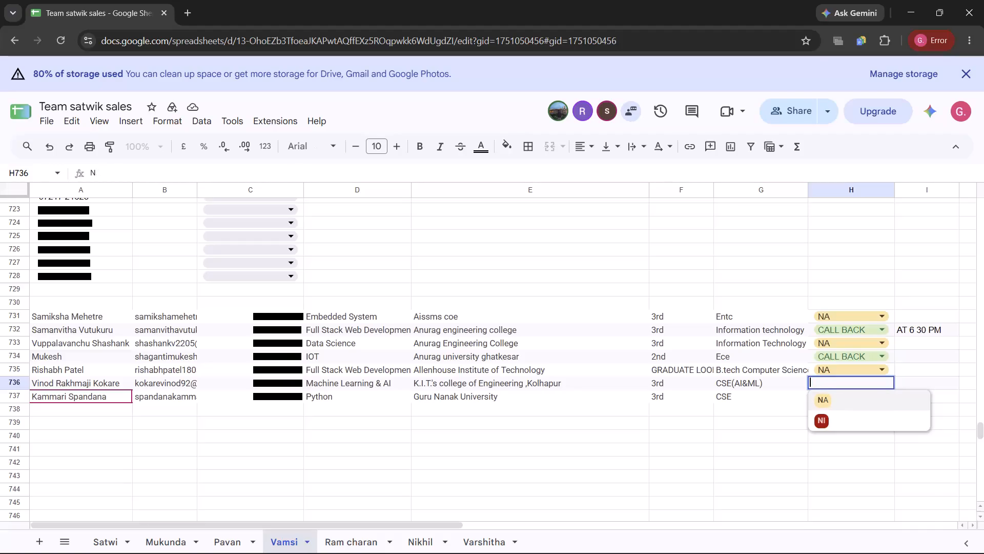
{"action": "key", "text": "Down"}
{"action": "key", "text": "Return"}
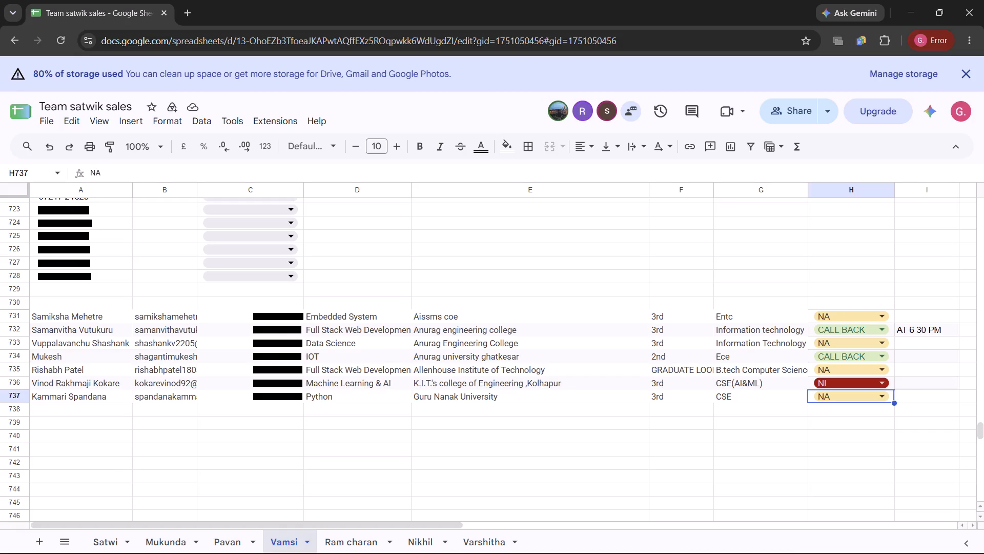
Enter the note "HE WANT FREE INTERN" in I736 beside the Machine Learning & AI lead's status.
{"action": "left_click", "coordinate": [907, 386]}
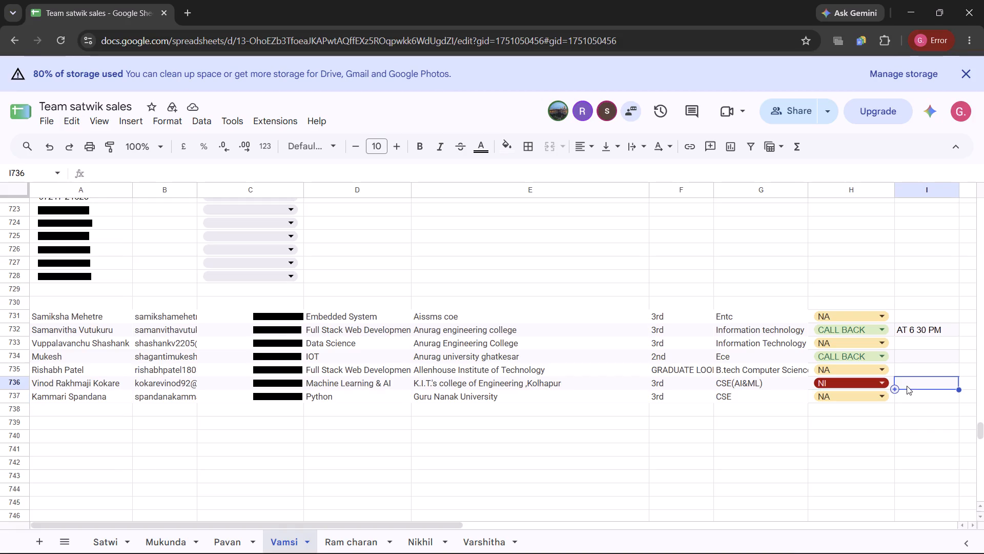
{"action": "left_click", "coordinate": [907, 386]}
{"action": "double_click", "coordinate": [907, 386]}
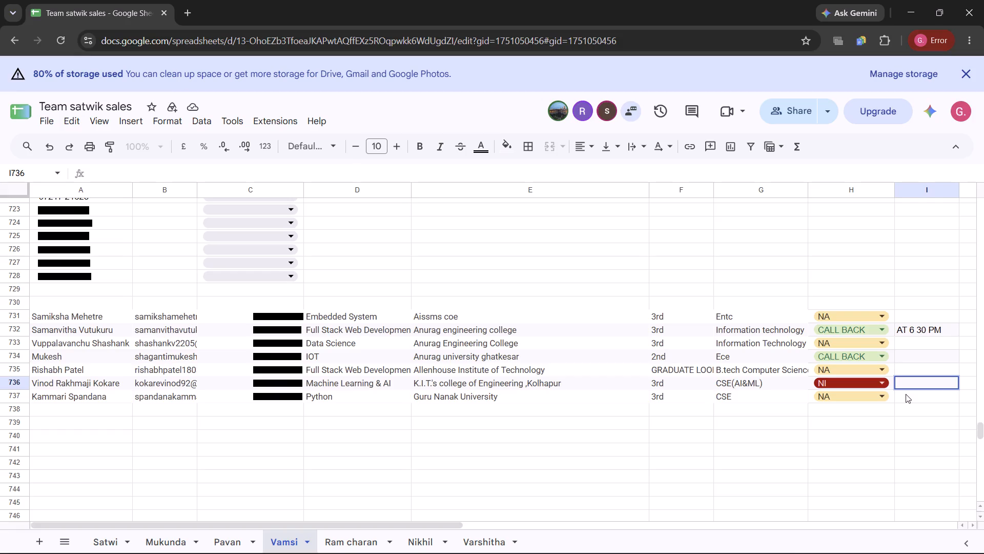
{"action": "type", "text": "HE WANT FEE"}
{"action": "key", "text": "BackSpace"}
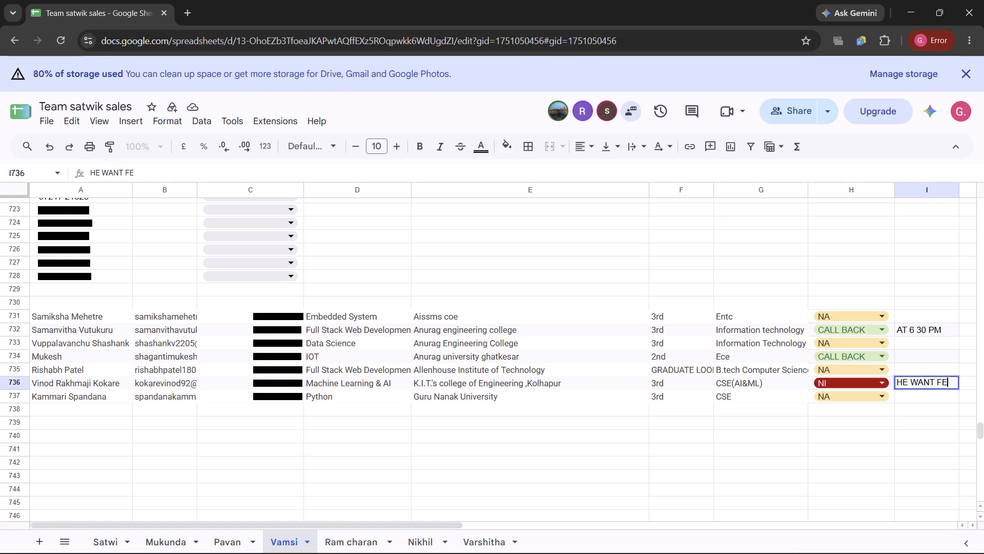
{"action": "key", "text": "BackSpace"}
{"action": "type", "text": "REE"}
{"action": "key", "text": "space"}
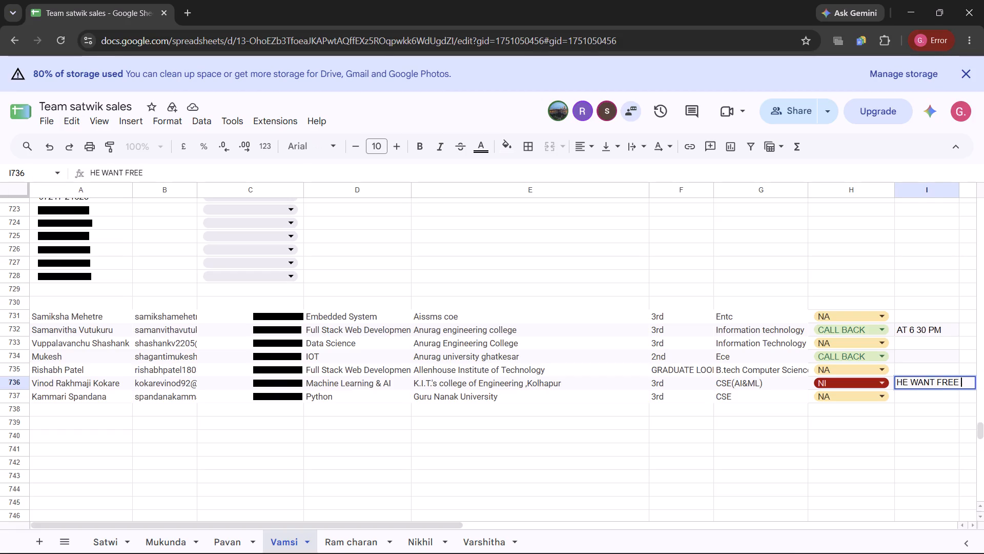
{"action": "type", "text": "INTERN"}
{"action": "key", "text": "space"}
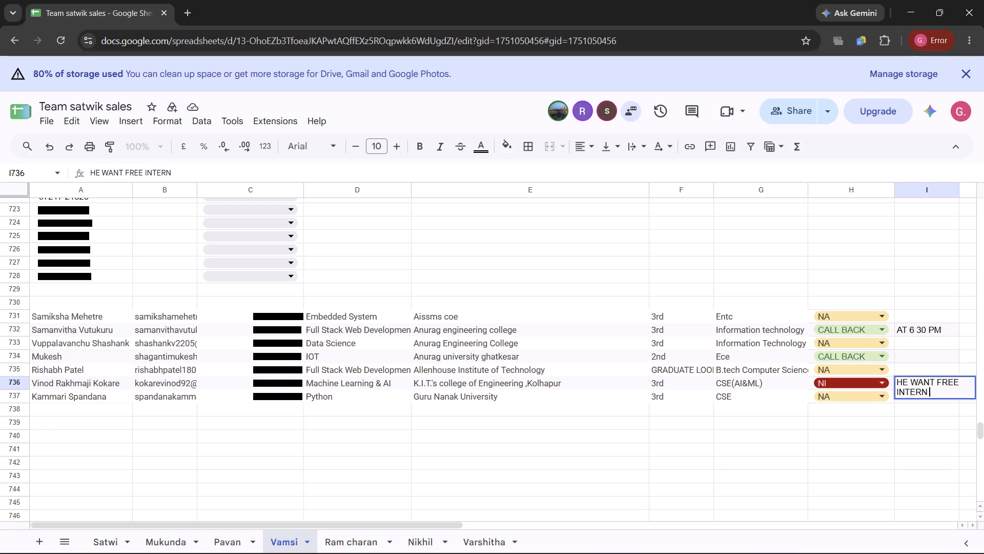
{"action": "key", "text": "Return"}
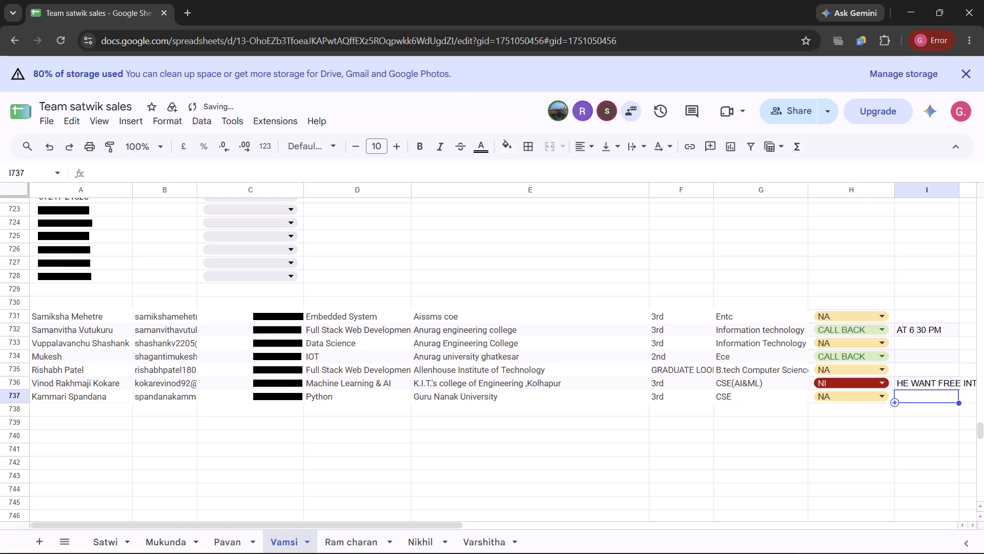
{"action": "scroll", "coordinate": [906, 394], "scroll_direction": "left", "scroll_amount": 2}
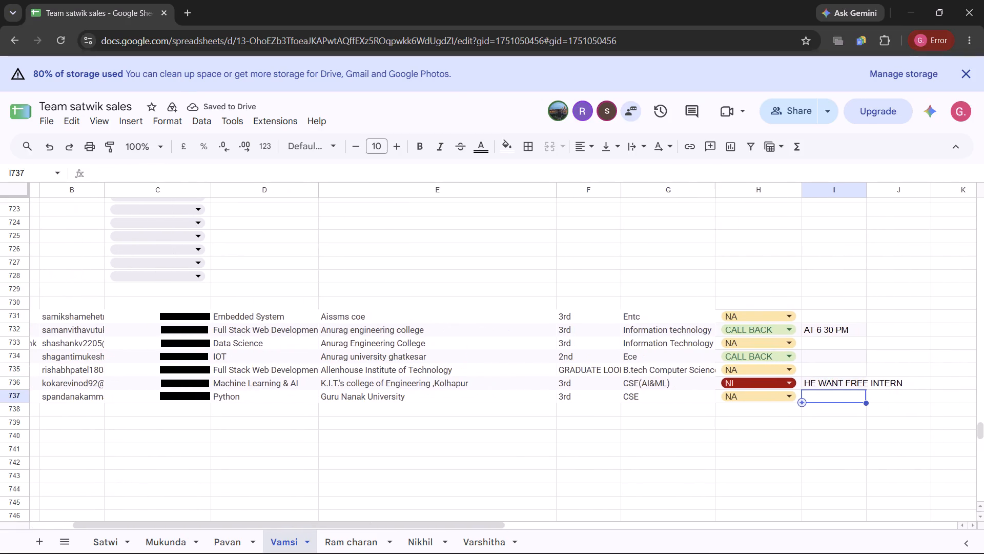
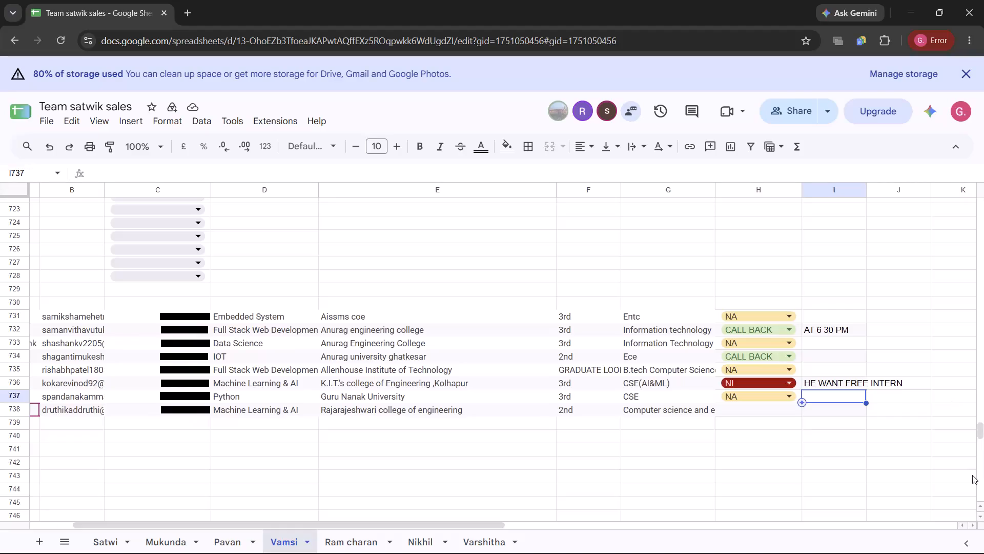
Return to the start of row 737 to check the name and contact details of the Python lead from Guru Nanak University.
{"action": "key", "text": "Left"}
{"action": "key", "text": "Left"}
{"action": "key", "text": "Left"}
{"action": "key", "text": "Left"}
{"action": "key", "text": "Left"}
{"action": "key", "text": "Left"}
{"action": "key", "text": "Left"}
{"action": "key", "text": "Left"}
{"action": "key", "text": "Left"}
{"action": "key", "text": "Left"}
{"action": "key", "text": "Left"}
{"action": "key", "text": "Left"}
{"action": "key", "text": "Left"}
{"action": "key", "text": "Left"}
{"action": "key", "text": "Left"}
{"action": "key", "text": "Left"}
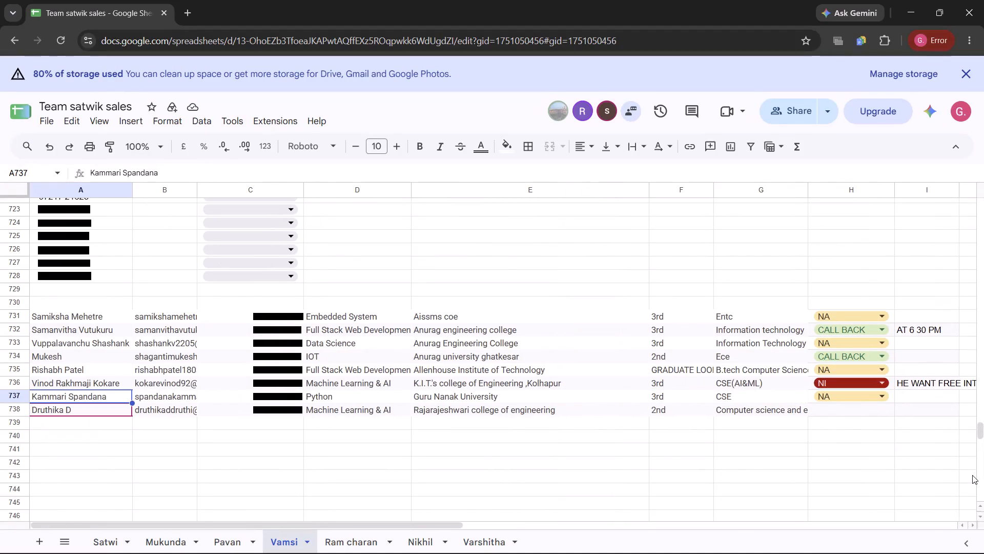
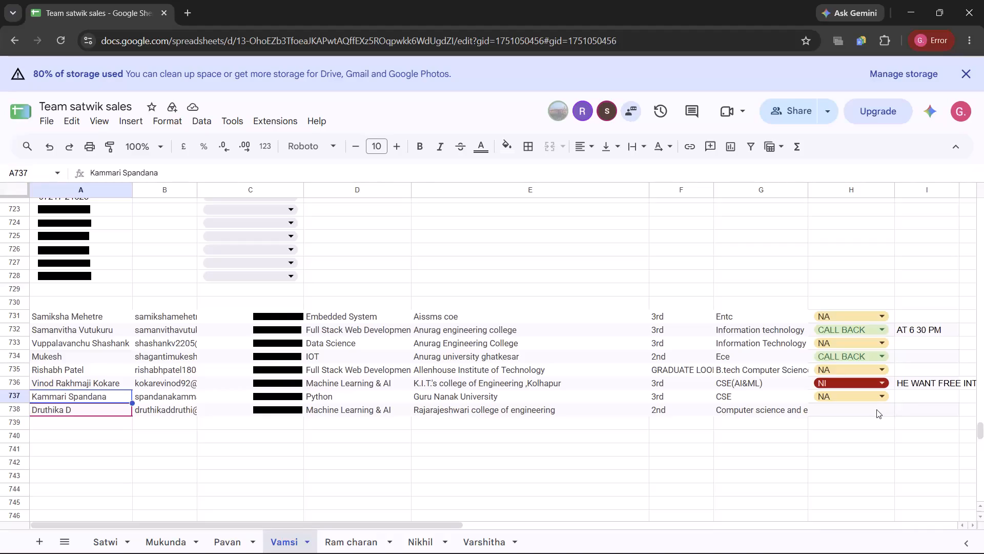
Fill the status dropdowns of rows 731 to 737 down to row 738, giving the Rajarajeshwari college lead the status NA.
{"action": "left_click", "coordinate": [876, 409]}
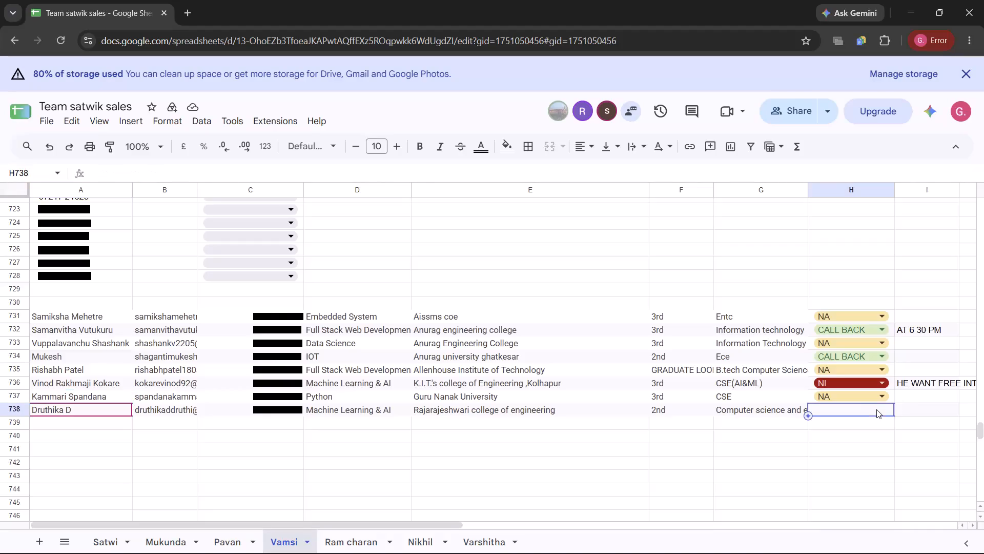
{"action": "left_click", "coordinate": [891, 318]}
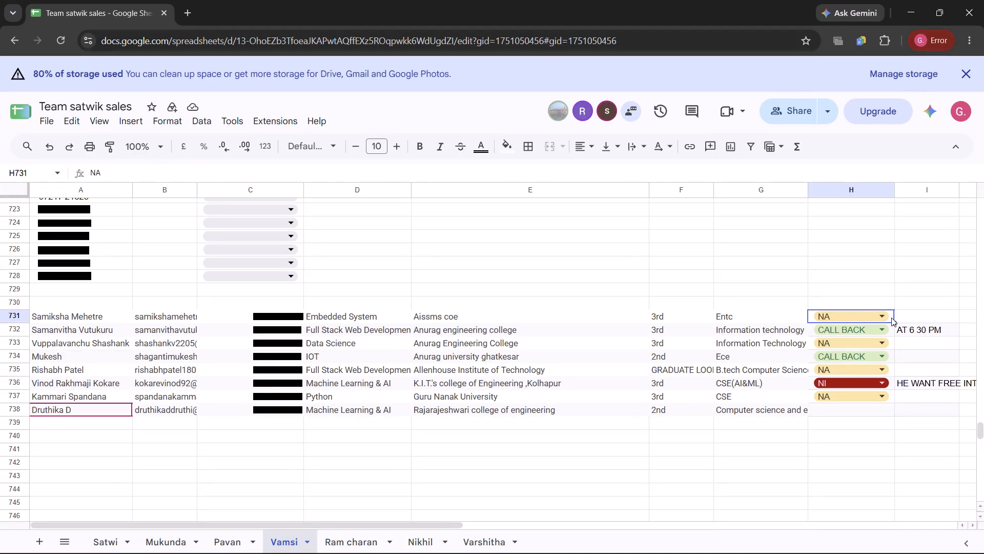
{"action": "left_click_drag", "start_coordinate": [892, 318], "coordinate": [892, 391]}
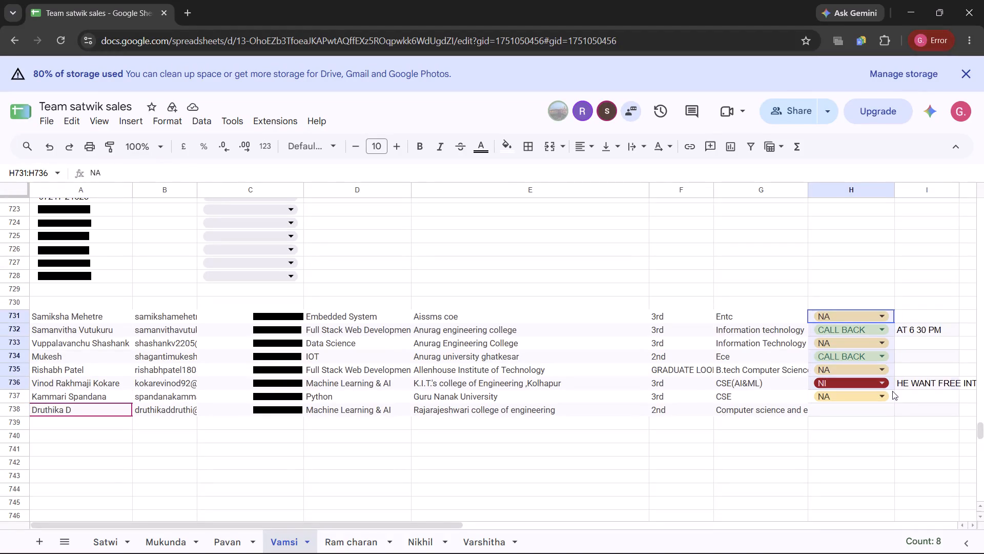
{"action": "left_click_drag", "start_coordinate": [892, 391], "coordinate": [886, 395]}
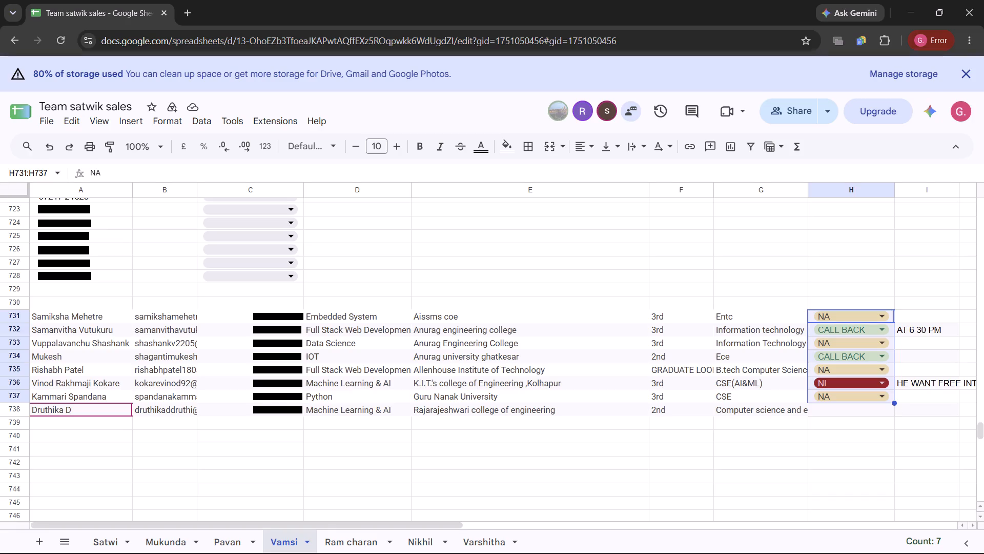
{"action": "left_click_drag", "start_coordinate": [894, 402], "coordinate": [886, 410]}
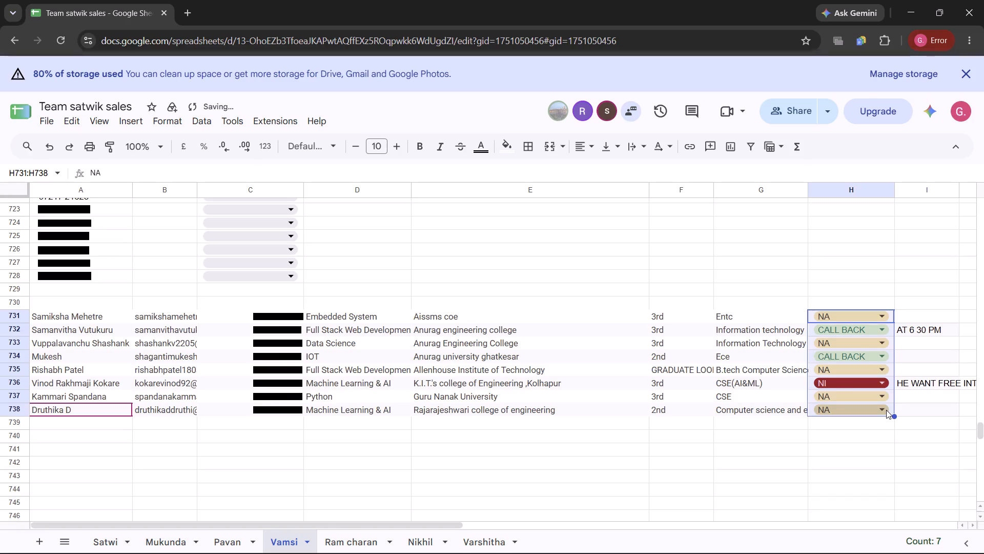
{"action": "left_click", "coordinate": [816, 454]}
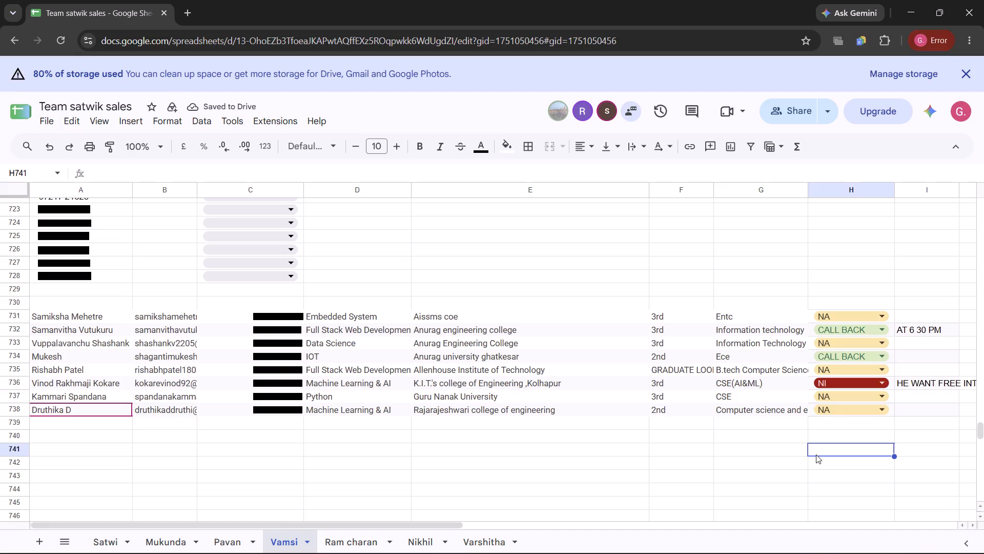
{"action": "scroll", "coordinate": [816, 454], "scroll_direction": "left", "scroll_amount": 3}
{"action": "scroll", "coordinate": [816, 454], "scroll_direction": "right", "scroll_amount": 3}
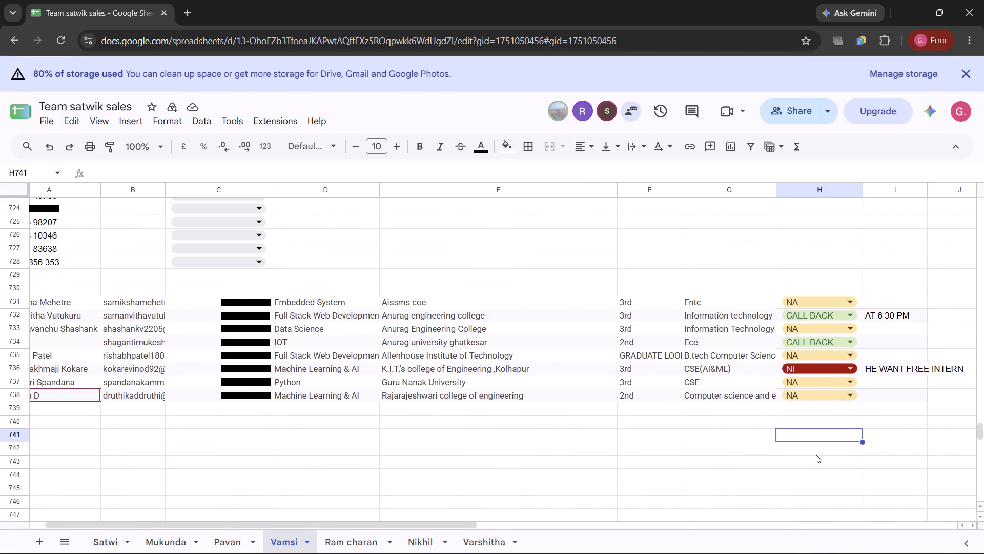
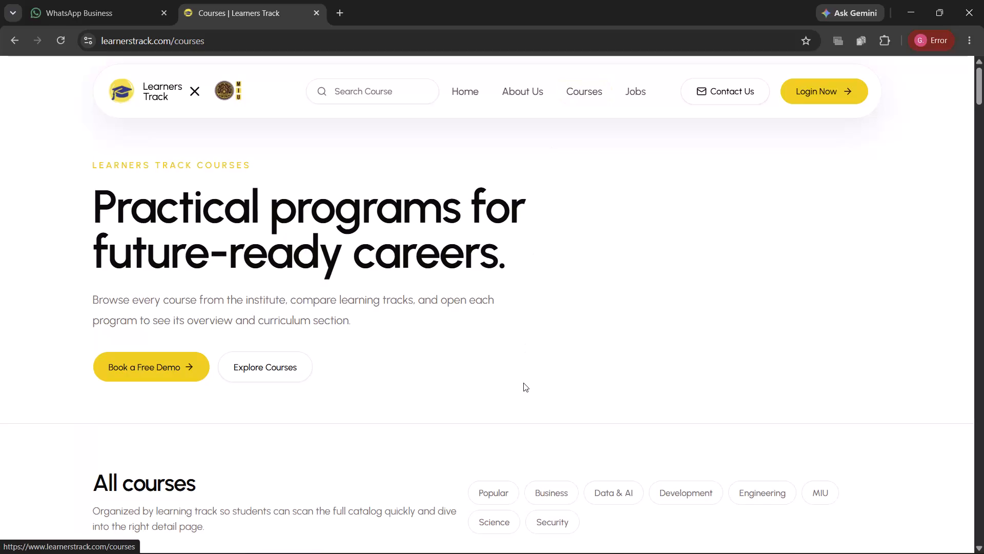
Find the Machine Learning & AI program in the Learners Track course catalogue and examine its fees for both learning formats.
{"action": "scroll", "coordinate": [523, 383], "scroll_direction": "down", "scroll_amount": 3}
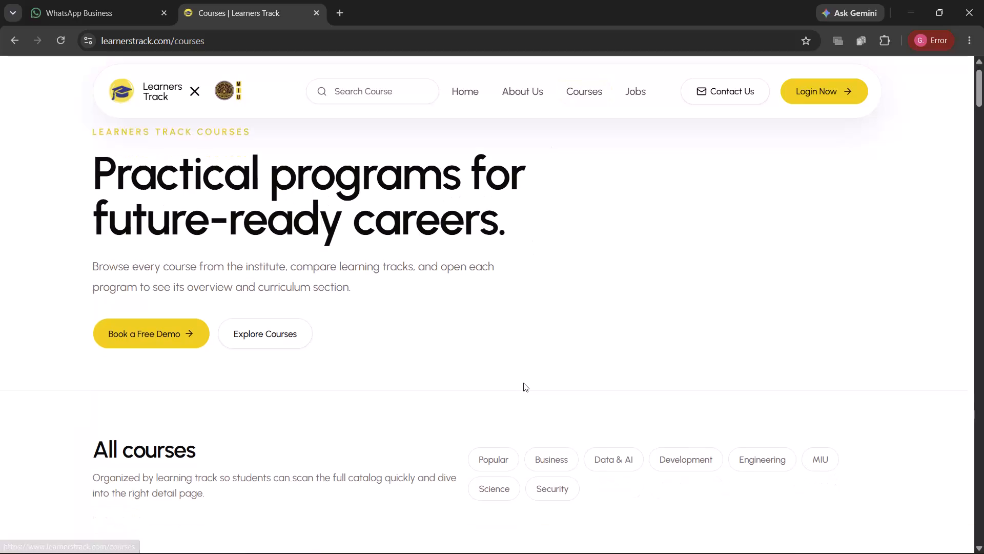
{"action": "scroll", "coordinate": [523, 383], "scroll_direction": "down", "scroll_amount": 4}
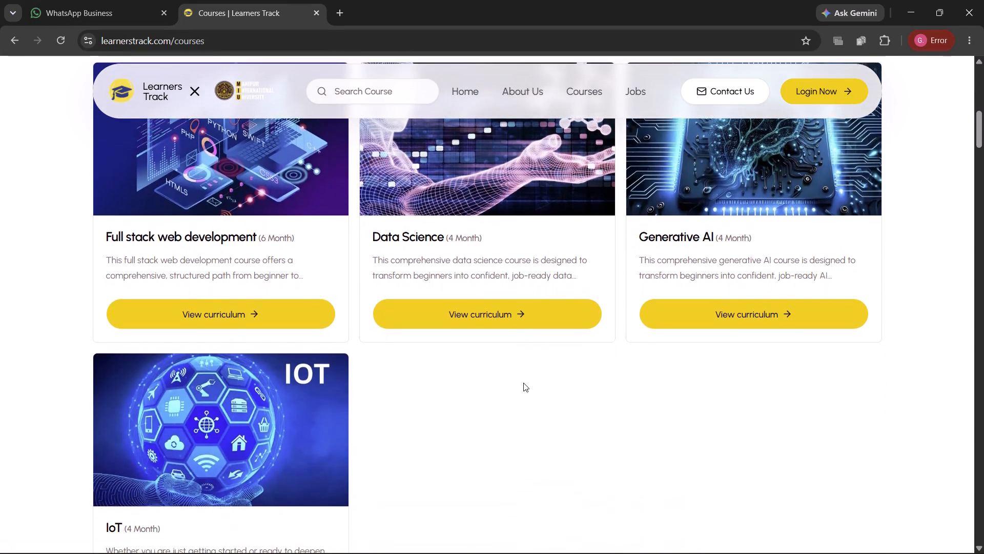
{"action": "scroll", "coordinate": [523, 383], "scroll_direction": "down", "scroll_amount": 6}
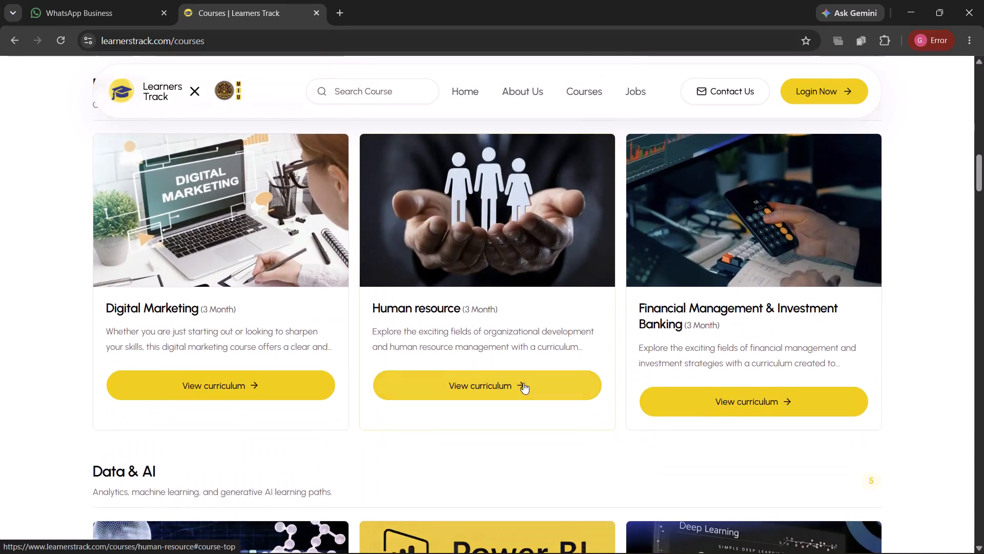
{"action": "scroll", "coordinate": [523, 383], "scroll_direction": "down", "scroll_amount": 8}
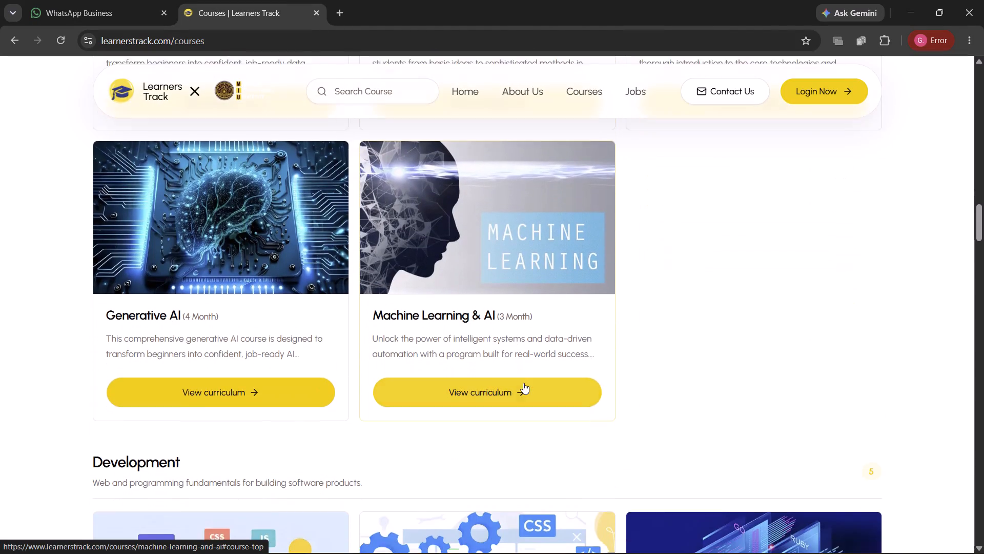
{"action": "left_click", "coordinate": [523, 289]}
{"action": "scroll", "coordinate": [523, 289], "scroll_direction": "down", "scroll_amount": 2}
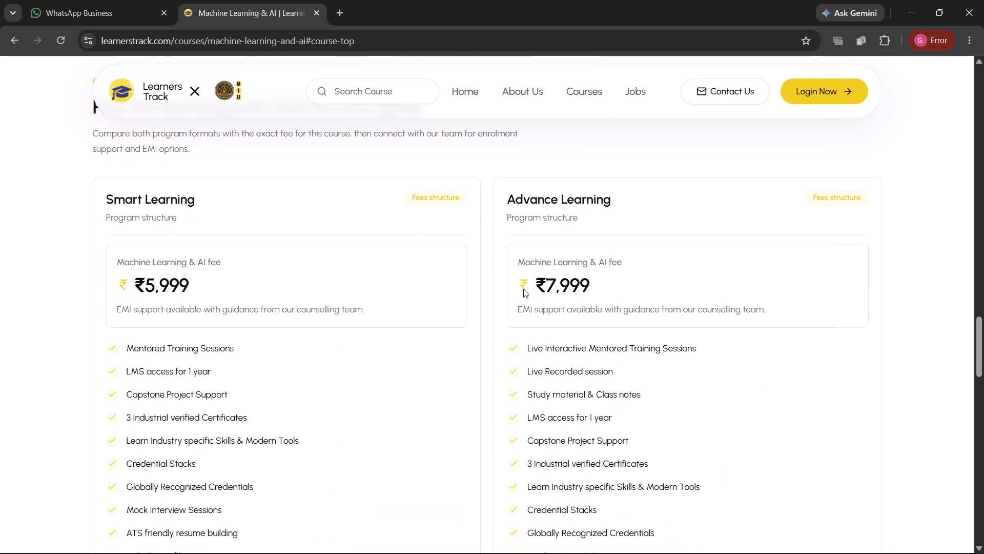
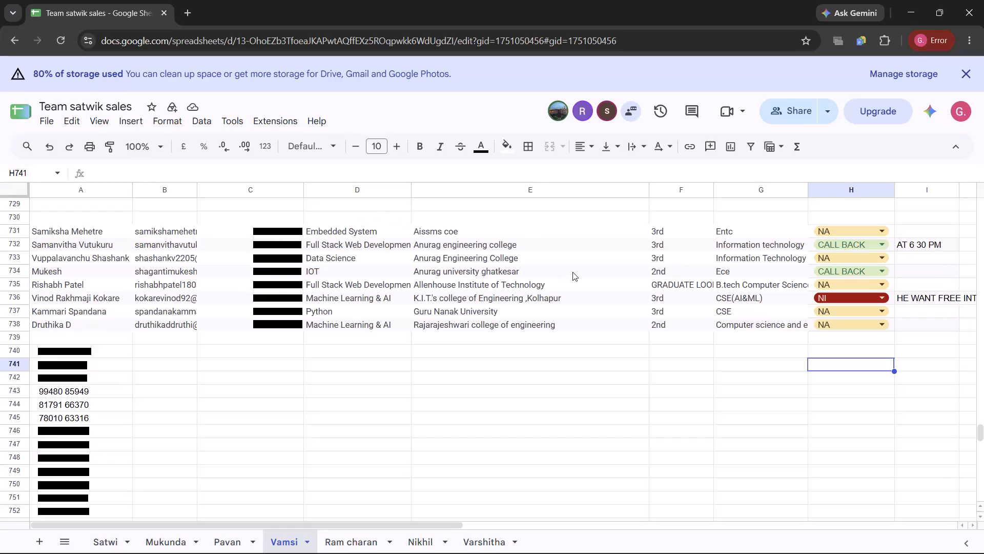
Change the call status of the Machine Learning & AI lead in row 738 to CALL BACK.
{"action": "left_click", "coordinate": [832, 333]}
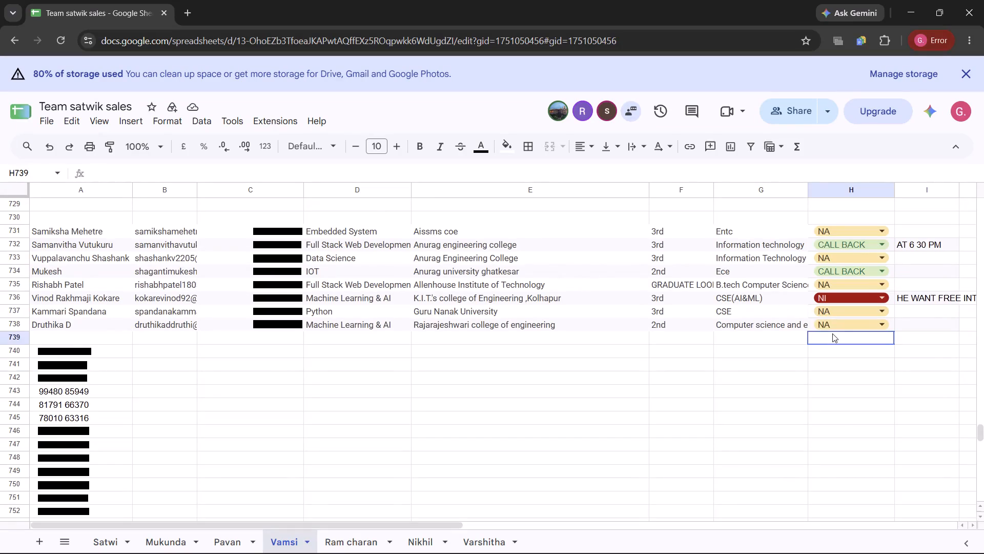
{"action": "left_click", "coordinate": [838, 326]}
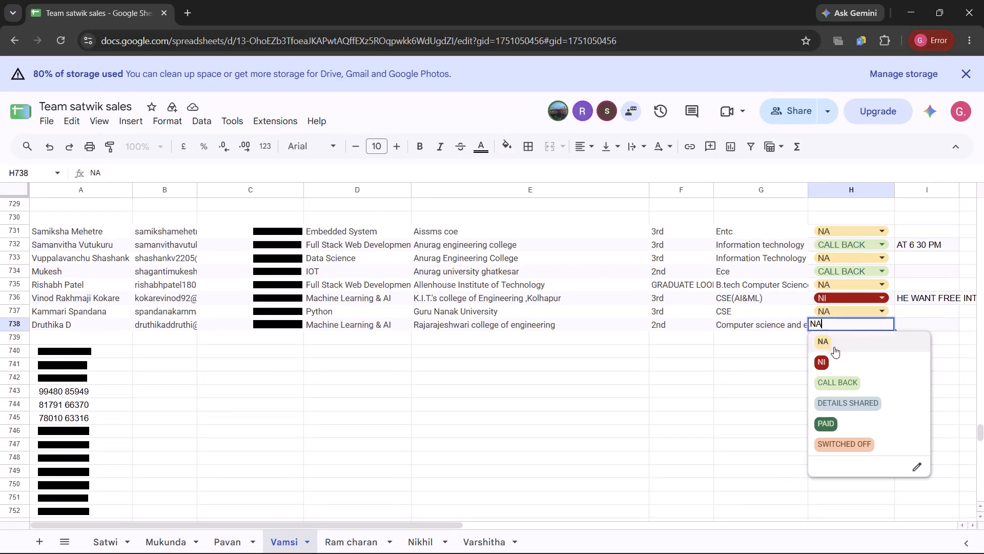
{"action": "left_click", "coordinate": [830, 379]}
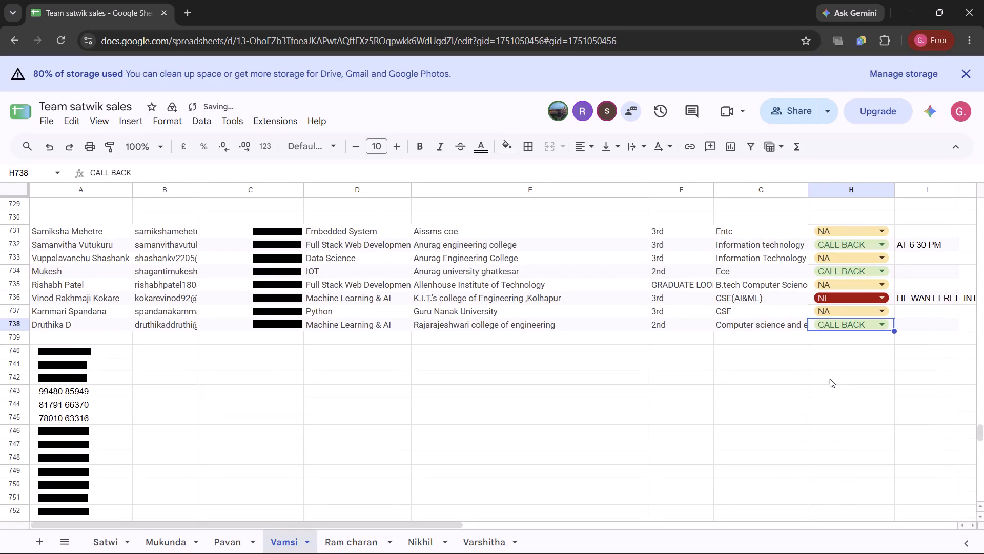
Enter a callback timing note starting with "1 HR" beside the status of the lead in row 738.
{"action": "left_click", "coordinate": [922, 325]}
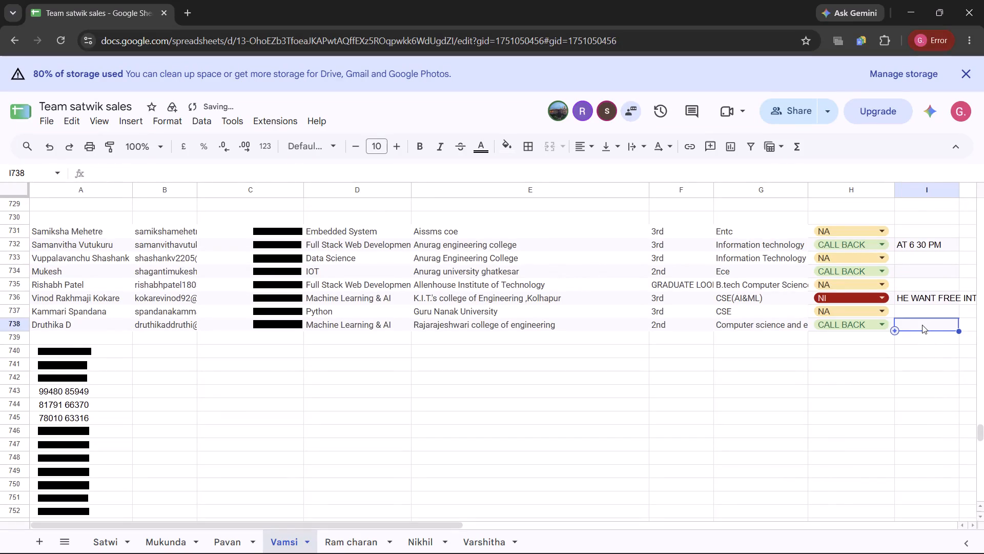
{"action": "type", "text": "2"}
{"action": "key", "text": "space"}
{"action": "key", "text": "BackSpace"}
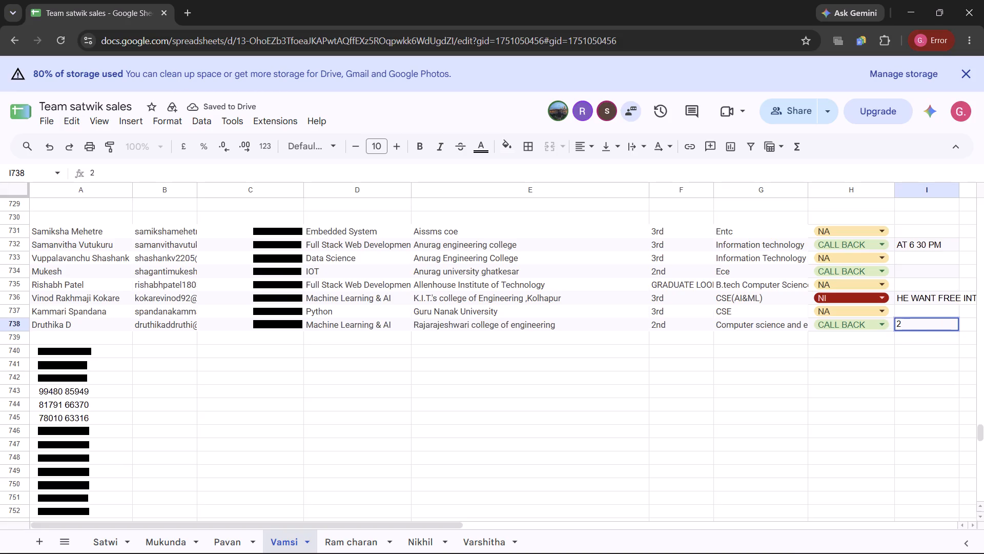
{"action": "key", "text": "BackSpace"}
{"action": "type", "text": "1 HR"}
{"action": "key", "text": "space"}
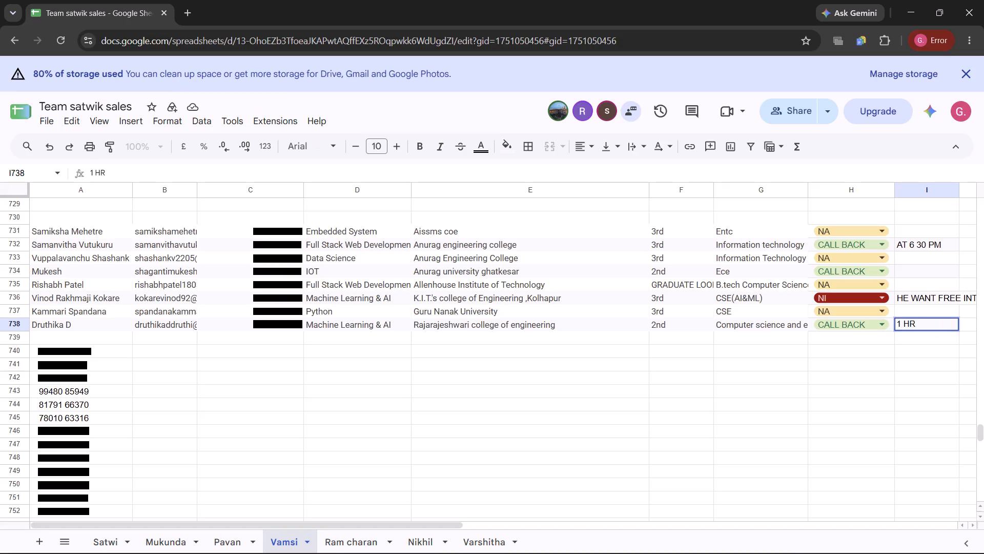
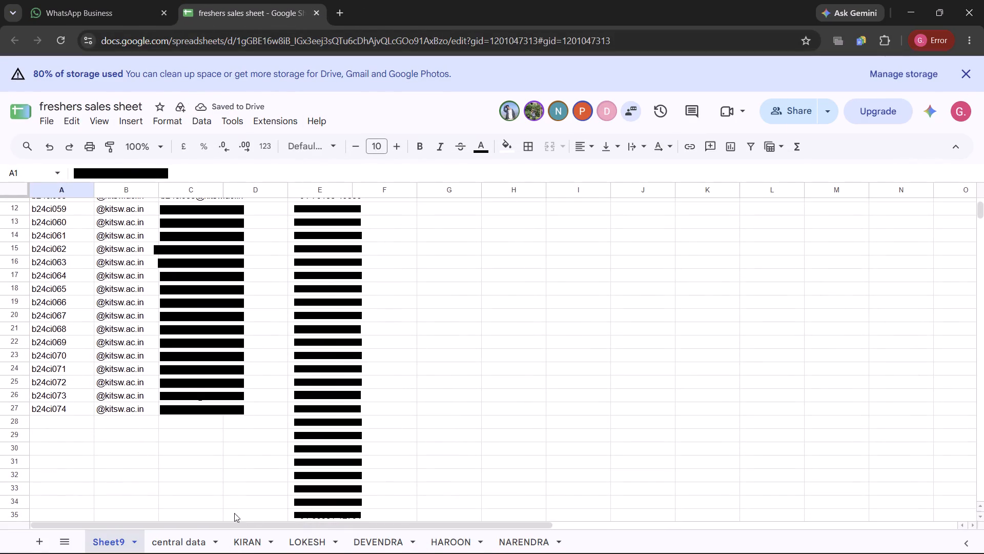
Examine the call outcomes and follow-up notes on the NARENDRA sheet of freshers sales sheet, and return to Team satwik sales.
{"action": "left_click", "coordinate": [517, 544]}
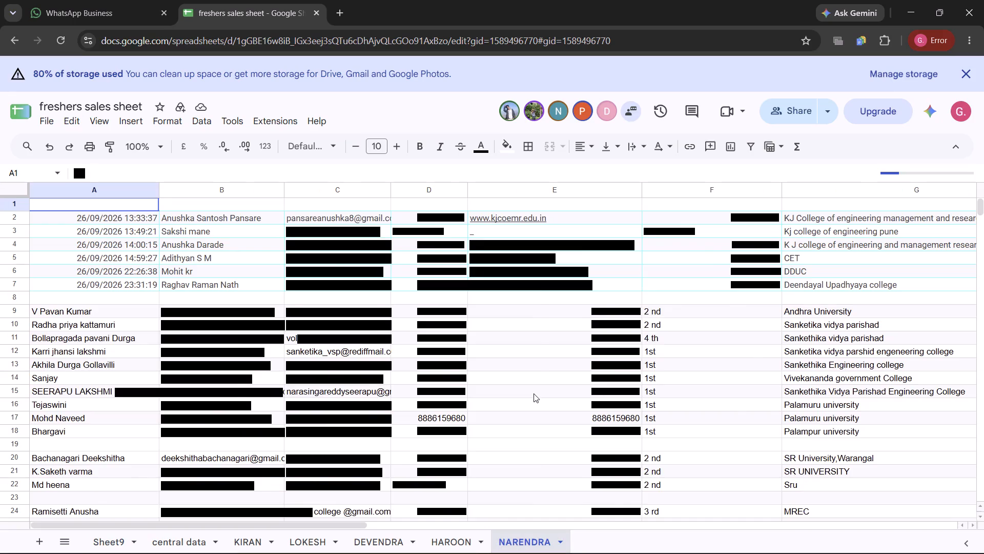
{"action": "scroll", "coordinate": [534, 393], "scroll_direction": "left", "scroll_amount": 7}
{"action": "scroll", "coordinate": [534, 393], "scroll_direction": "right", "scroll_amount": 2}
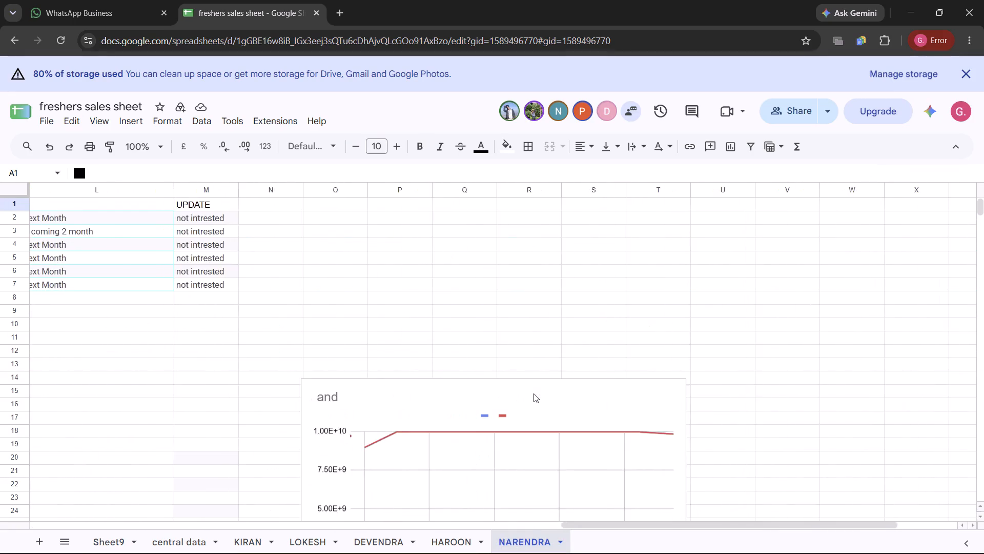
{"action": "scroll", "coordinate": [534, 393], "scroll_direction": "right", "scroll_amount": 2}
{"action": "scroll", "coordinate": [534, 393], "scroll_direction": "up", "scroll_amount": 2}
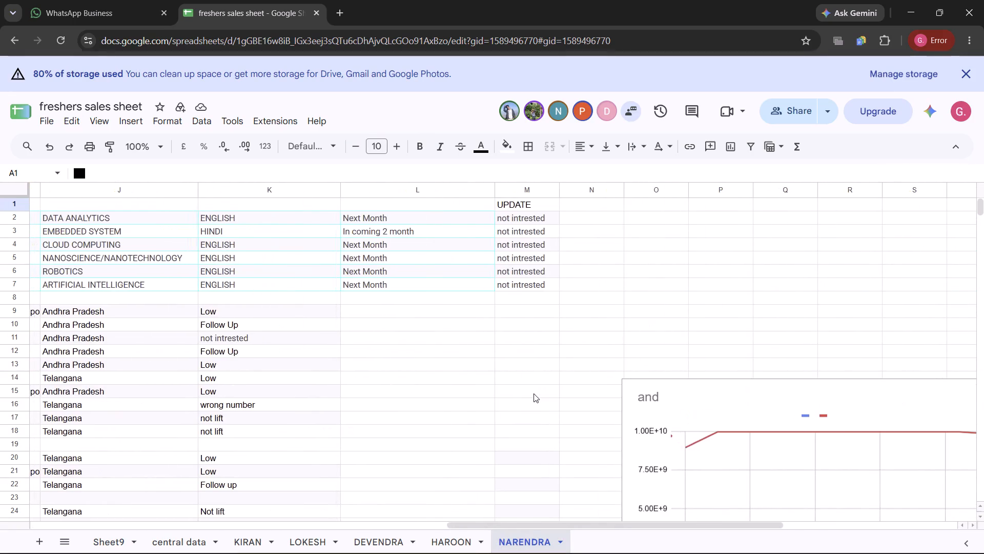
{"action": "scroll", "coordinate": [534, 393], "scroll_direction": "up", "scroll_amount": 1}
{"action": "scroll", "coordinate": [447, 423], "scroll_direction": "up", "scroll_amount": 4}
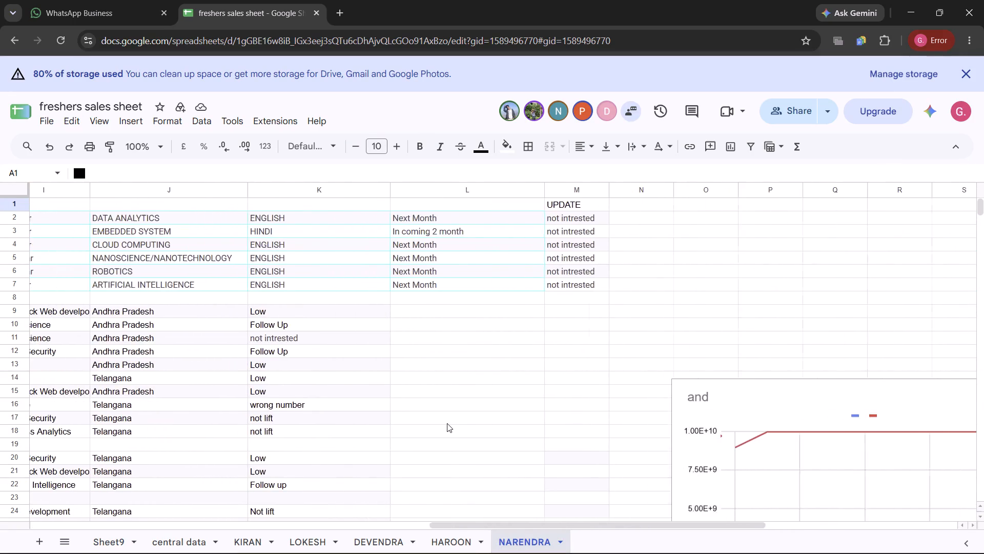
{"action": "scroll", "coordinate": [447, 423], "scroll_direction": "down", "scroll_amount": 7}
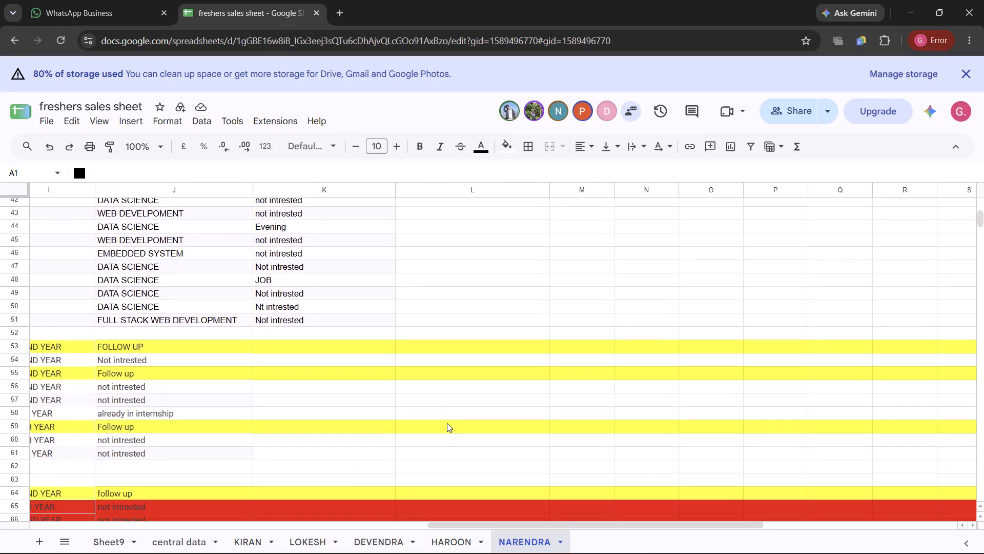
{"action": "scroll", "coordinate": [447, 423], "scroll_direction": "down", "scroll_amount": 7}
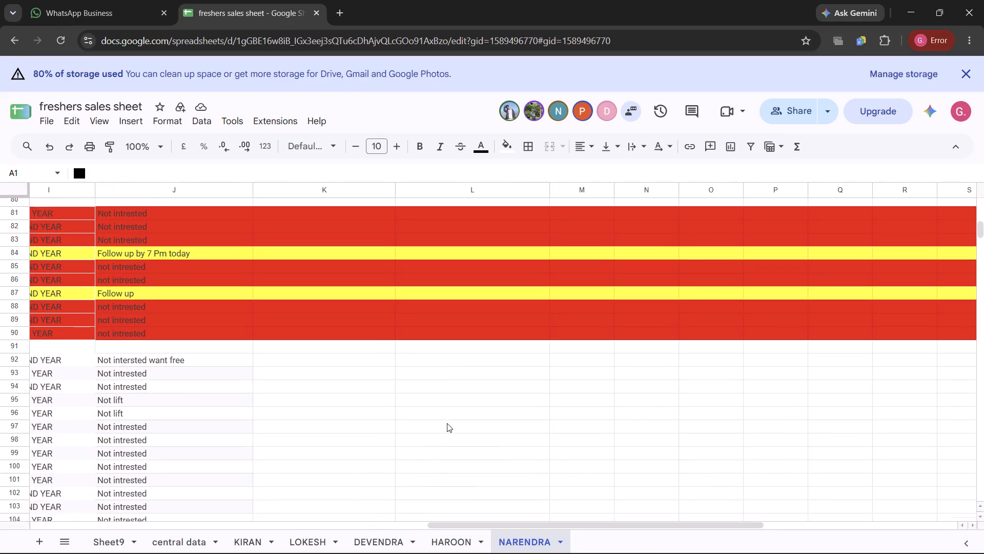
{"action": "scroll", "coordinate": [447, 423], "scroll_direction": "down", "scroll_amount": 1}
{"action": "scroll", "coordinate": [447, 423], "scroll_direction": "right", "scroll_amount": 3}
{"action": "scroll", "coordinate": [447, 423], "scroll_direction": "down", "scroll_amount": 1}
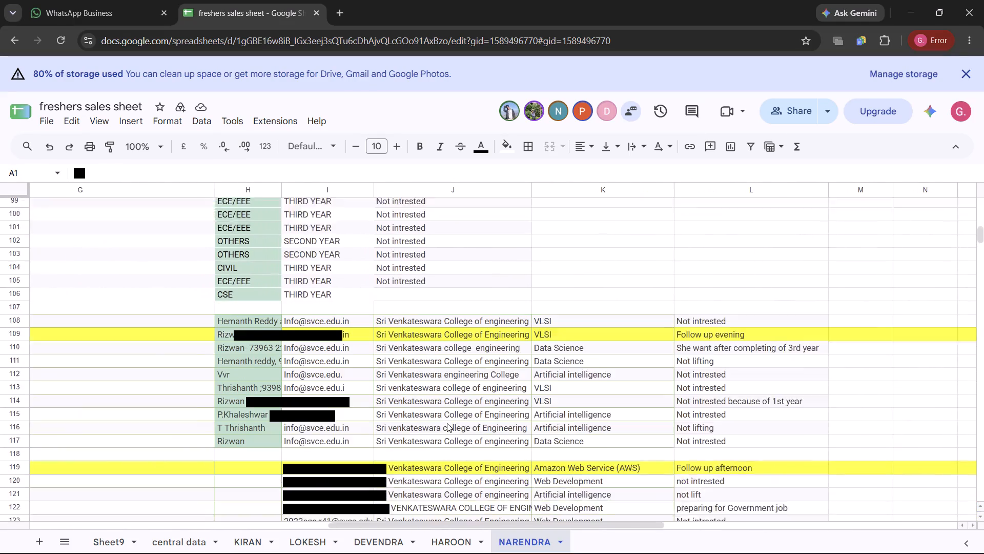
{"action": "scroll", "coordinate": [447, 423], "scroll_direction": "down", "scroll_amount": 1}
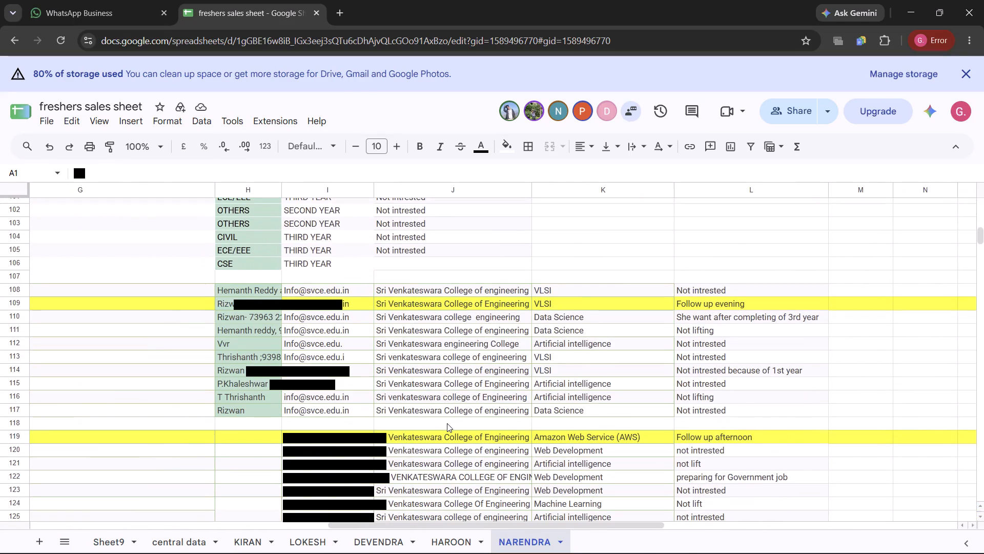
{"action": "key", "text": "alt+Tab"}
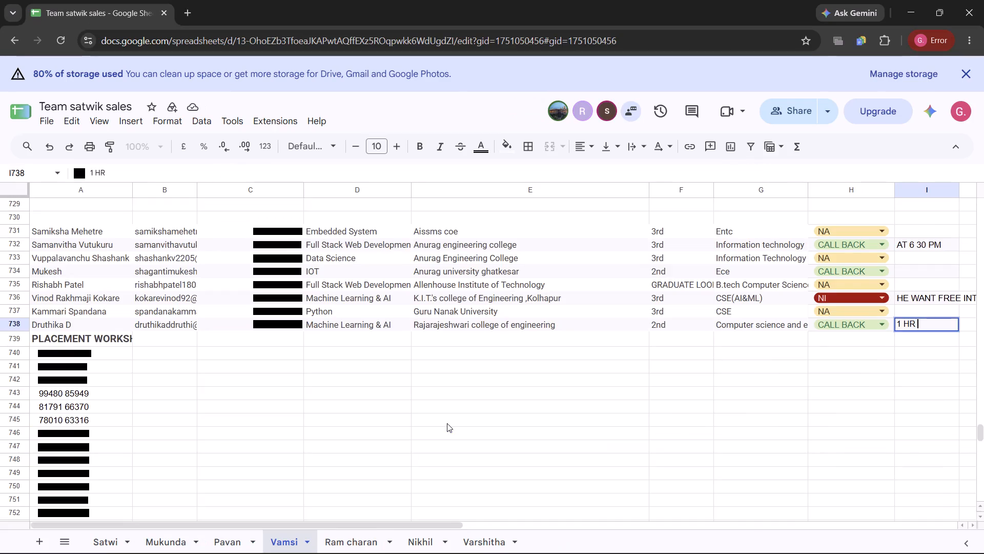
Switch to the browser window with the freshers sales sheet and open learnerstrack.com/courses in a new tab.
{"action": "key", "text": "alt+Tab"}
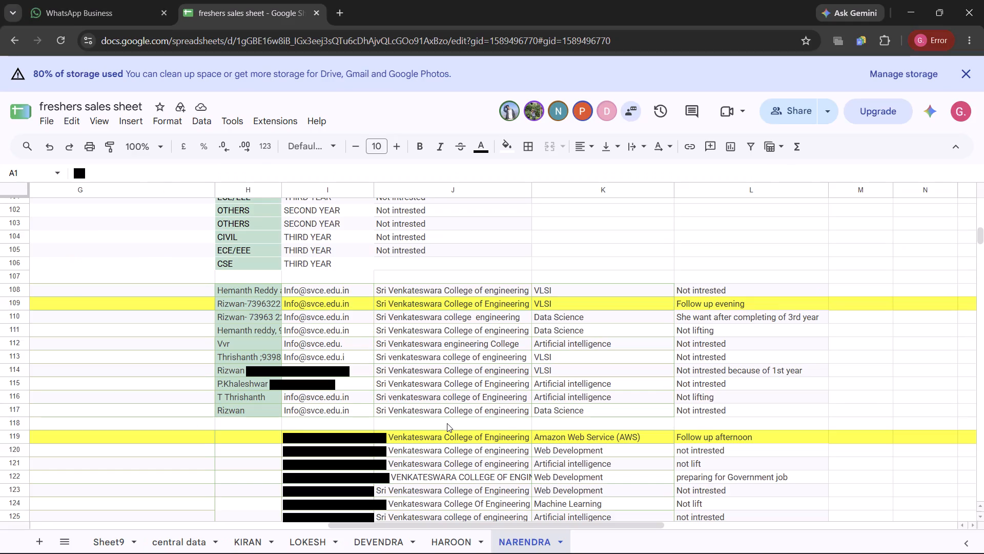
{"action": "key", "text": "alt+Tab"}
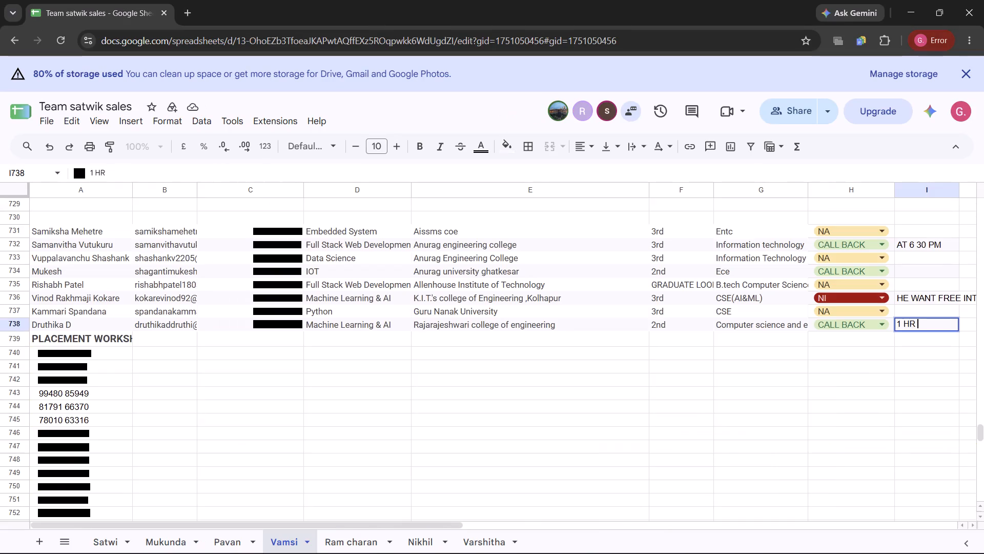
{"action": "key", "text": "alt+Tab"}
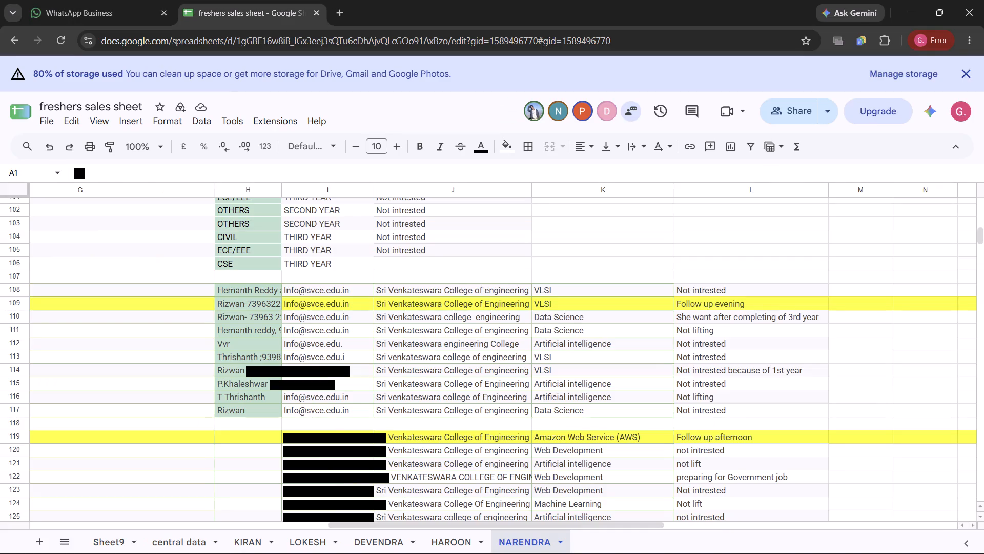
{"action": "left_click", "coordinate": [344, 8]}
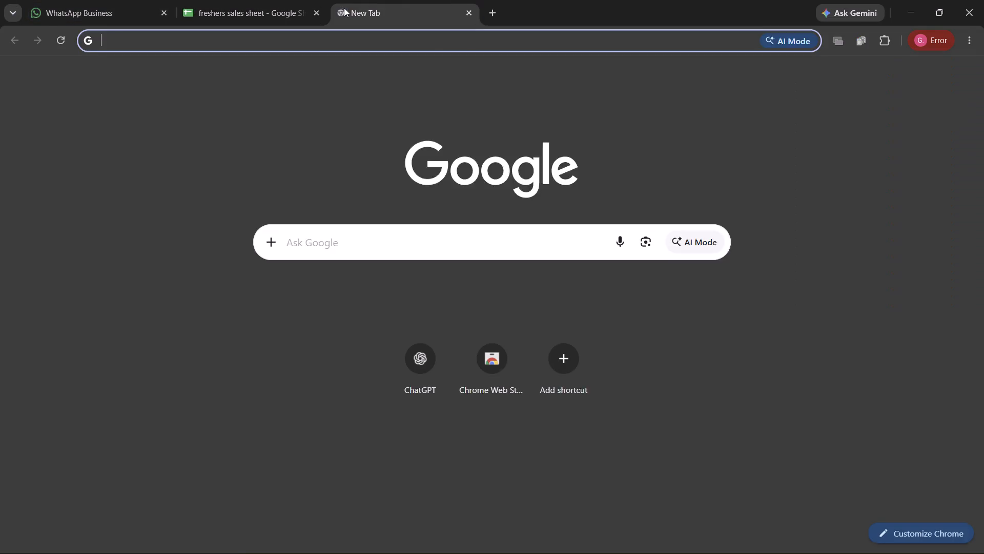
{"action": "type", "text": "fre"}
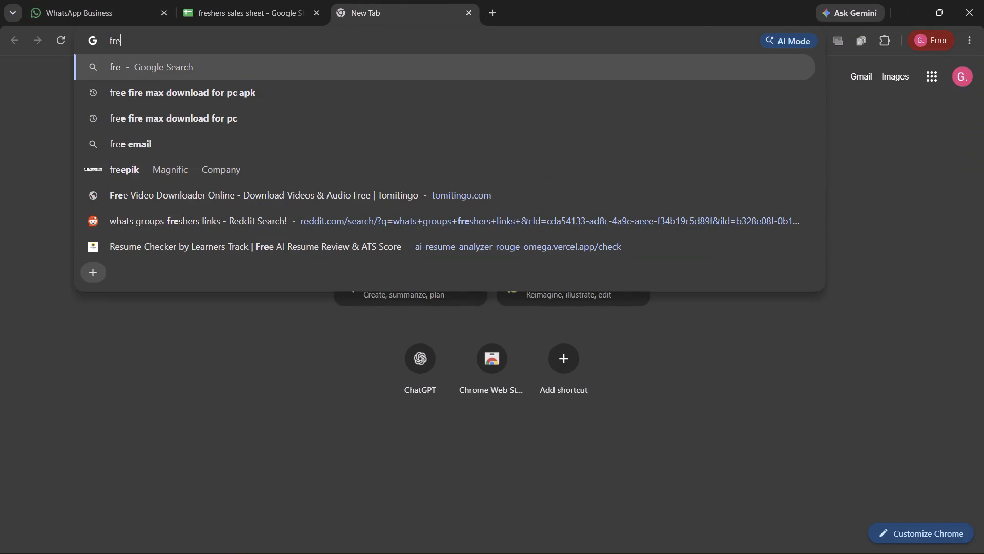
{"action": "key", "text": "BackSpace"}
{"action": "key", "text": "BackSpace"}
{"action": "key", "text": "BackSpace"}
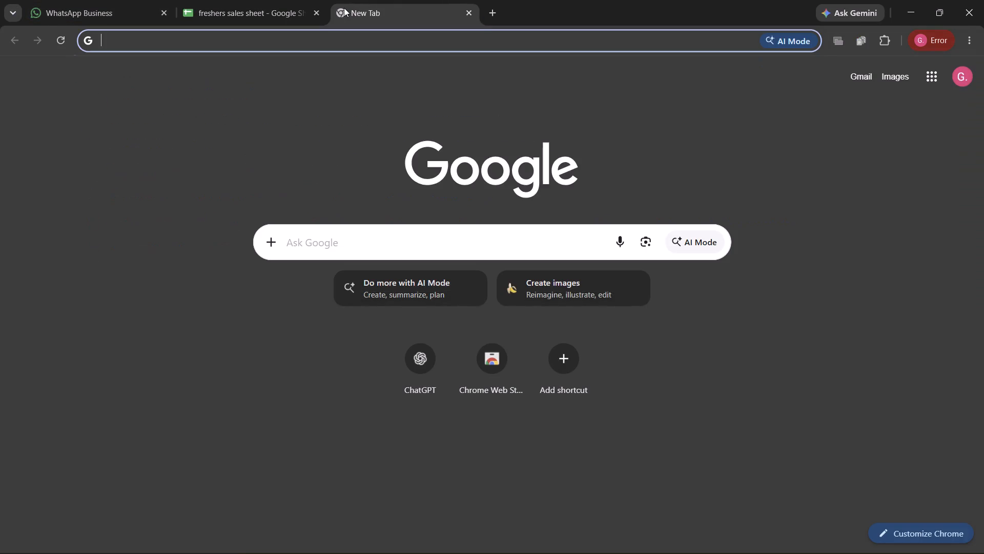
{"action": "type", "text": "le"}
{"action": "key", "text": "Return"}
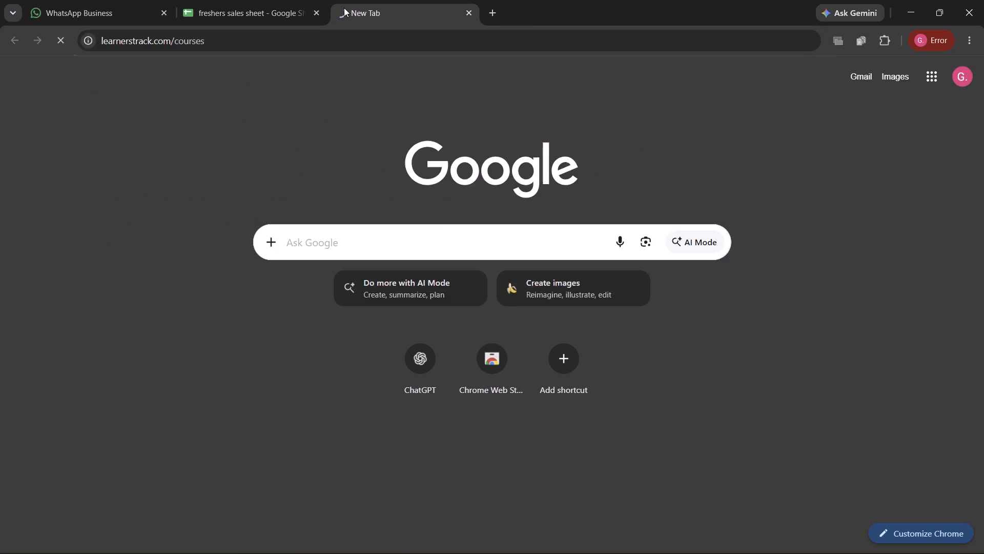
Find the Machine Learning & AI course in the Data & AI section of the catalog and open its curriculum page.
{"action": "scroll", "coordinate": [443, 190], "scroll_direction": "down", "scroll_amount": 5}
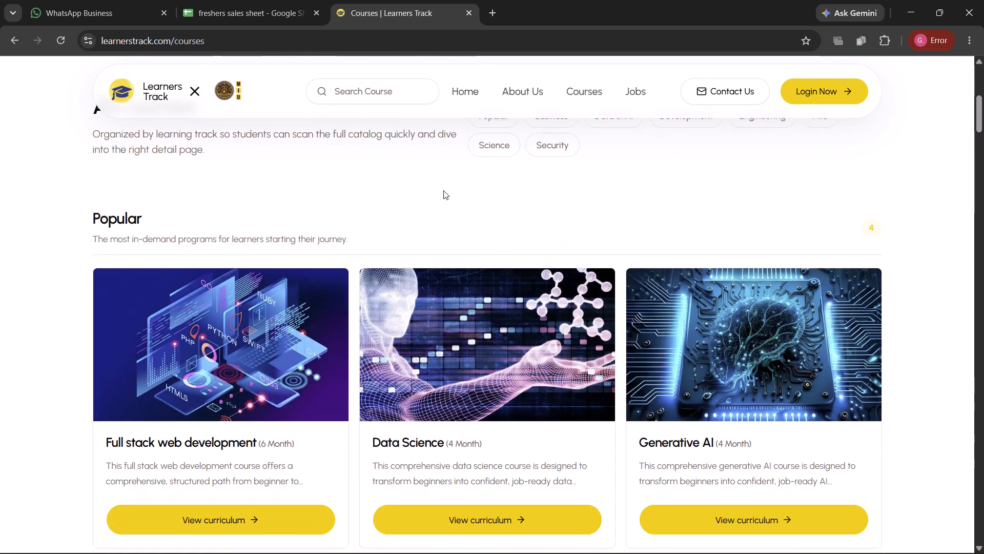
{"action": "scroll", "coordinate": [403, 392], "scroll_direction": "down", "scroll_amount": 5}
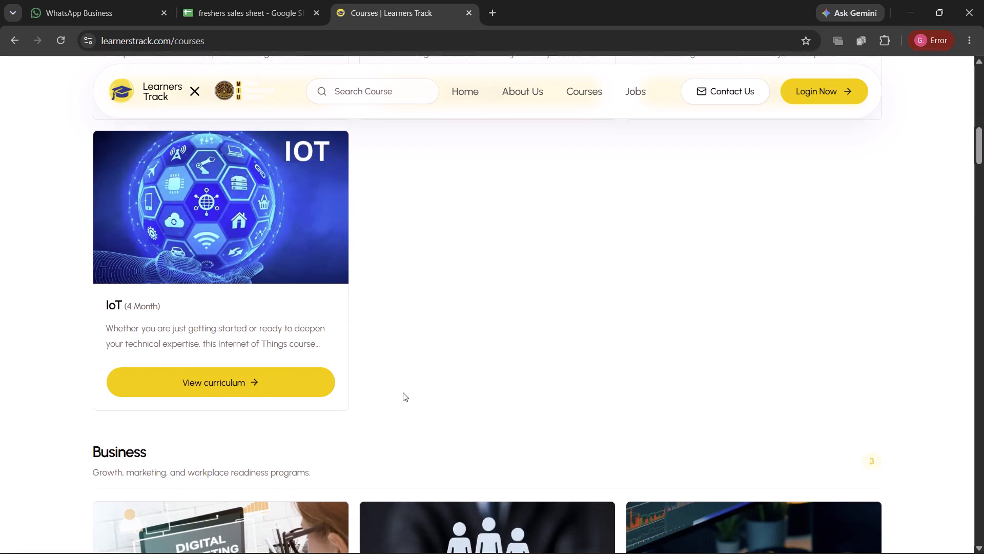
{"action": "scroll", "coordinate": [403, 392], "scroll_direction": "down", "scroll_amount": 4}
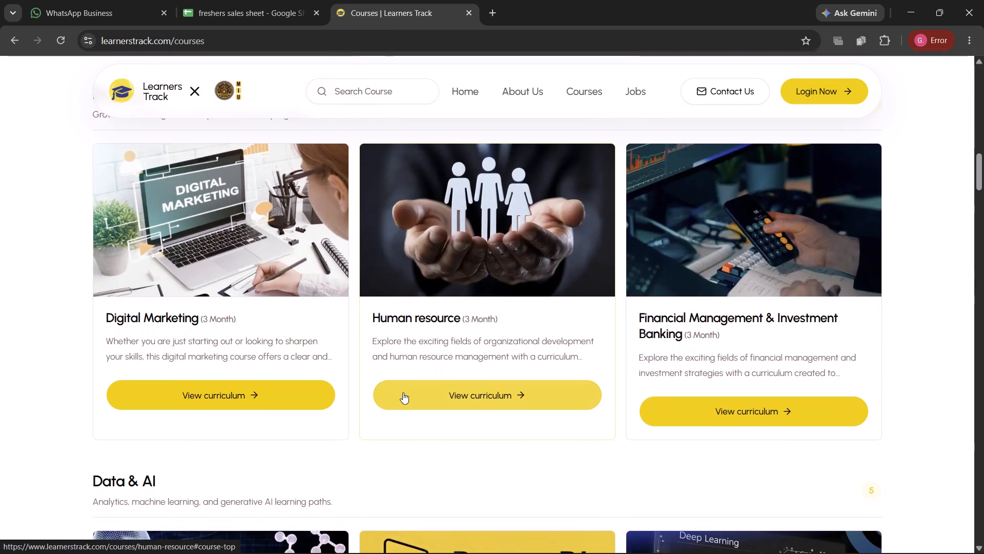
{"action": "scroll", "coordinate": [403, 392], "scroll_direction": "down", "scroll_amount": 4}
{"action": "scroll", "coordinate": [702, 357], "scroll_direction": "down", "scroll_amount": 2}
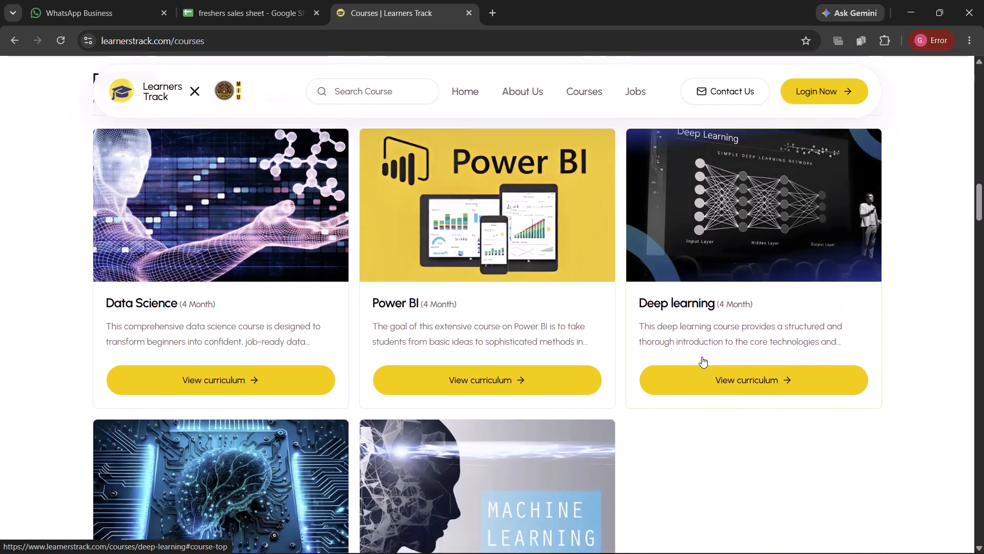
{"action": "scroll", "coordinate": [702, 357], "scroll_direction": "down", "scroll_amount": 1}
{"action": "left_click", "coordinate": [590, 359]}
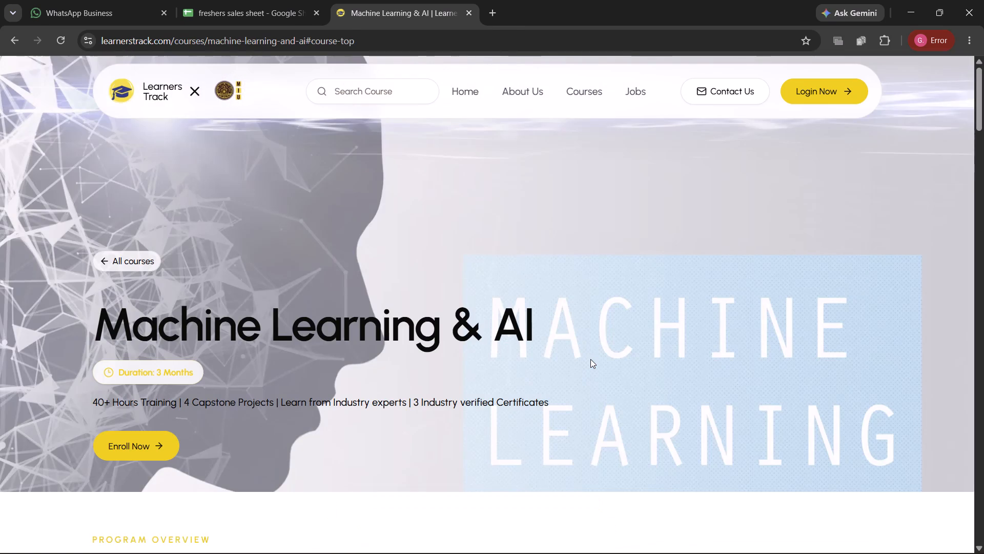
Examine the plan features and fee options on the Machine Learning & AI course page.
{"action": "scroll", "coordinate": [590, 359], "scroll_direction": "down", "scroll_amount": 9}
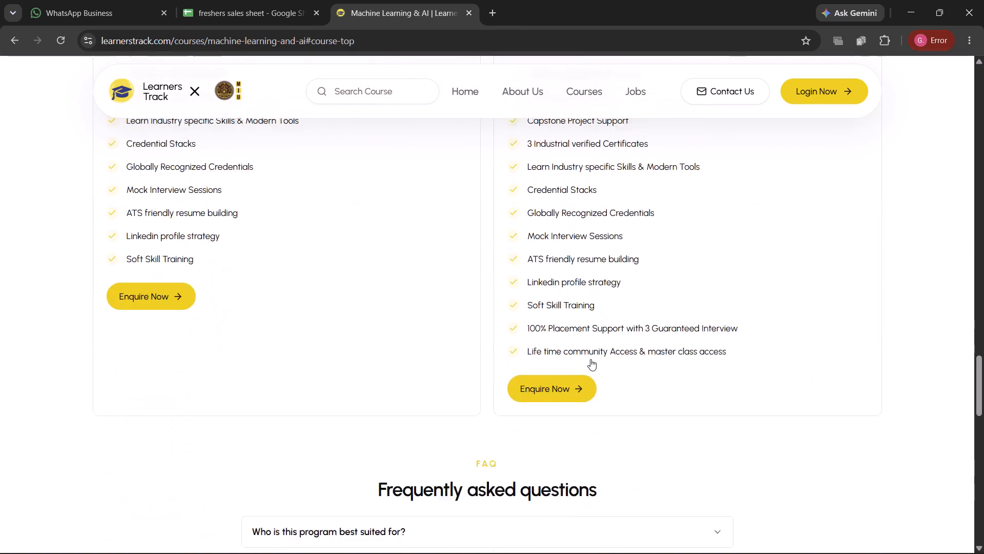
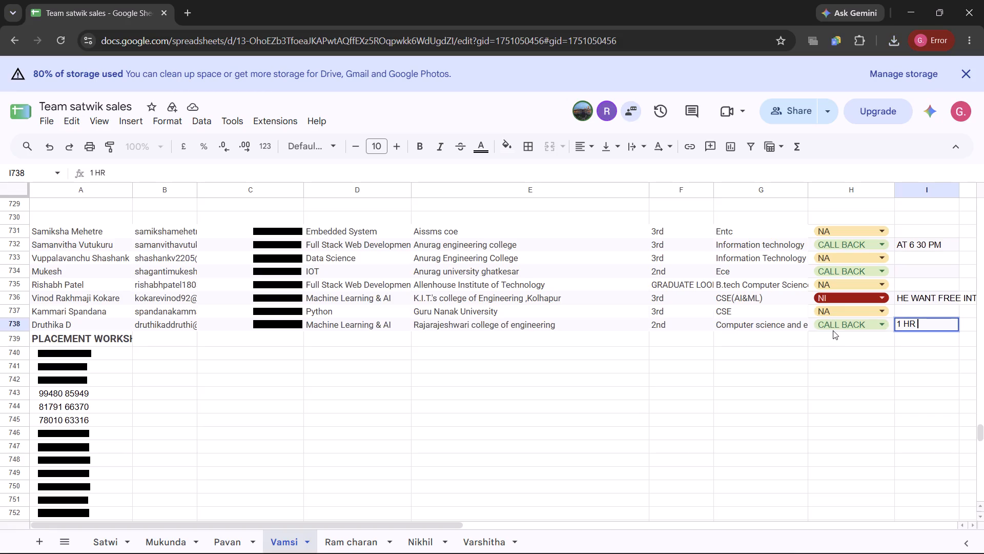
Commit the 1 HR callback note and set the call status of the lead in row 738 to DETAILS SHARED.
{"action": "left_click", "coordinate": [831, 320]}
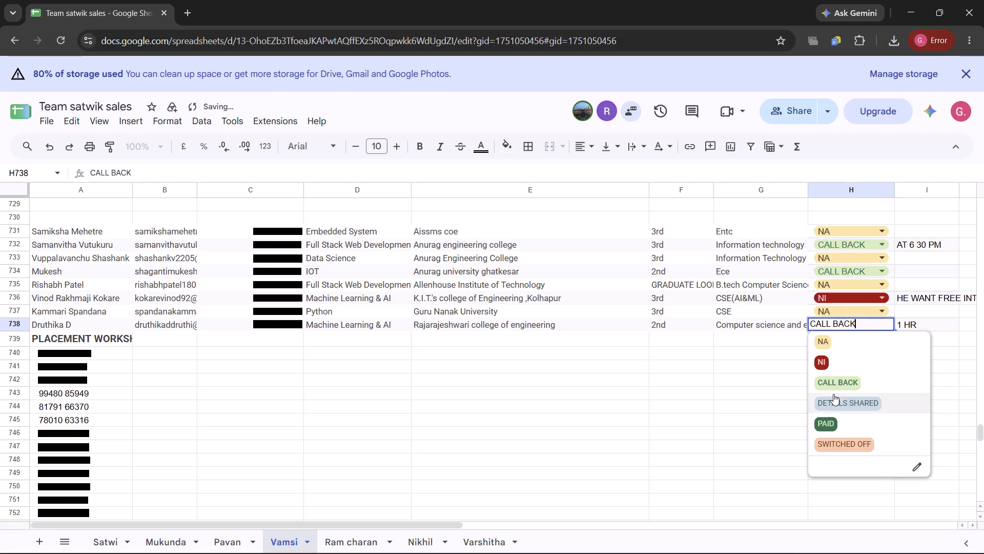
{"action": "left_click", "coordinate": [833, 394]}
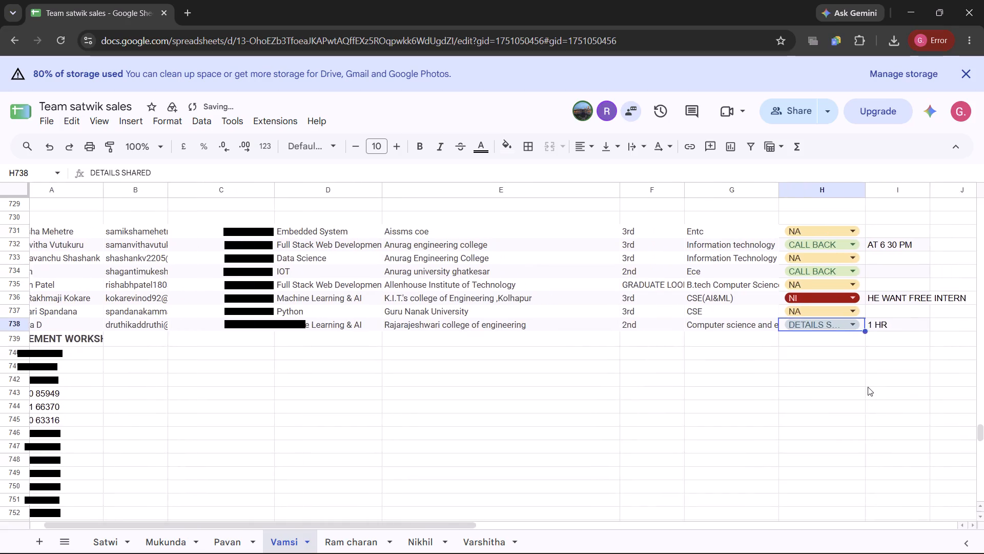
Set the statuses of the two leads in rows 595 and 596, noted for tomorrow at 5, to PAID.
{"action": "scroll", "coordinate": [868, 387], "scroll_direction": "up", "scroll_amount": 7}
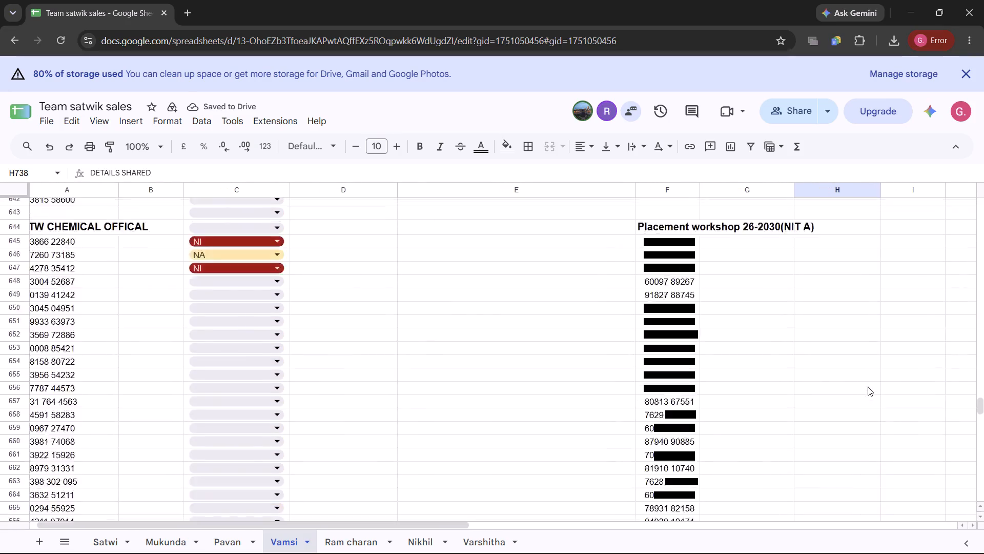
{"action": "scroll", "coordinate": [868, 387], "scroll_direction": "left", "scroll_amount": 6}
{"action": "scroll", "coordinate": [868, 387], "scroll_direction": "down", "scroll_amount": 1}
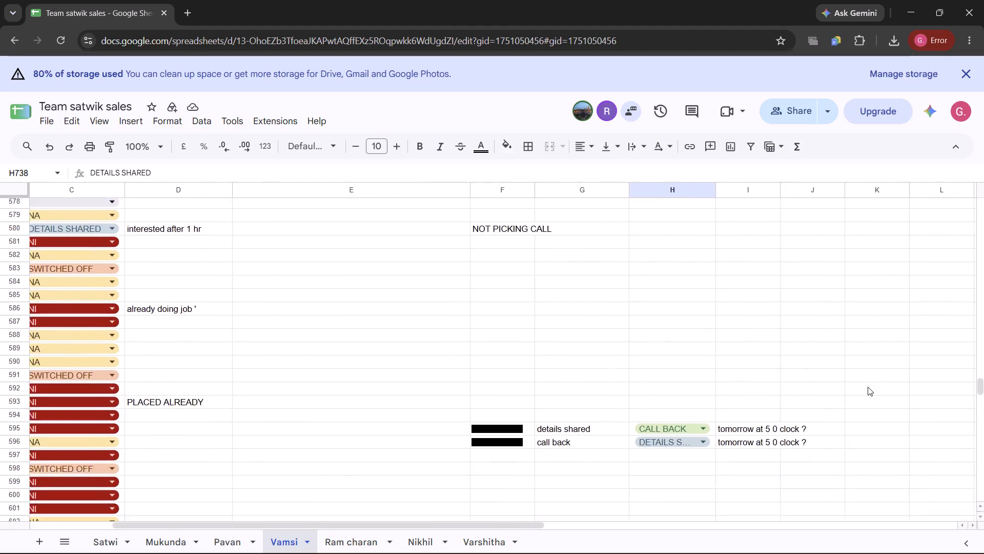
{"action": "scroll", "coordinate": [868, 387], "scroll_direction": "down", "scroll_amount": 1}
{"action": "left_click", "coordinate": [858, 403]}
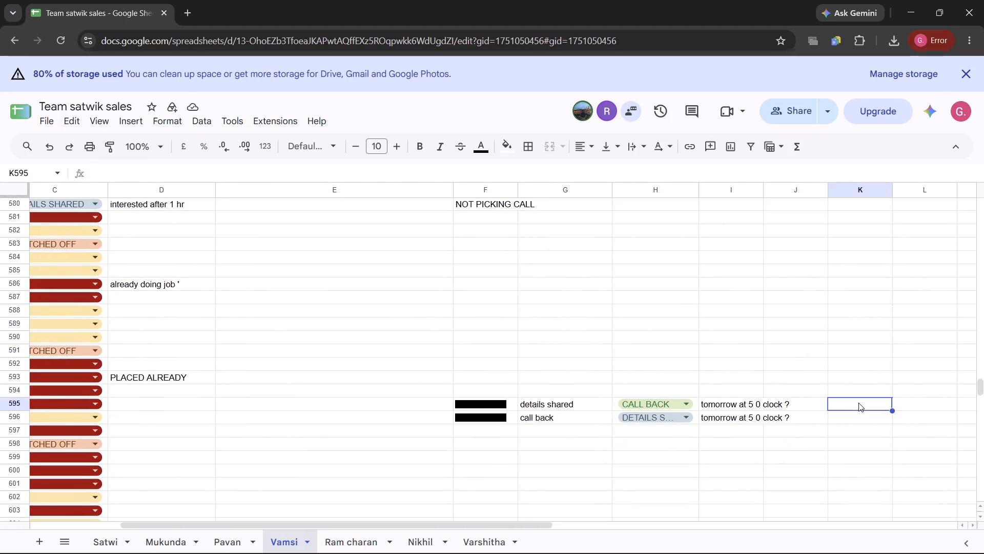
{"action": "left_click", "coordinate": [680, 405]}
{"action": "left_click", "coordinate": [664, 507]}
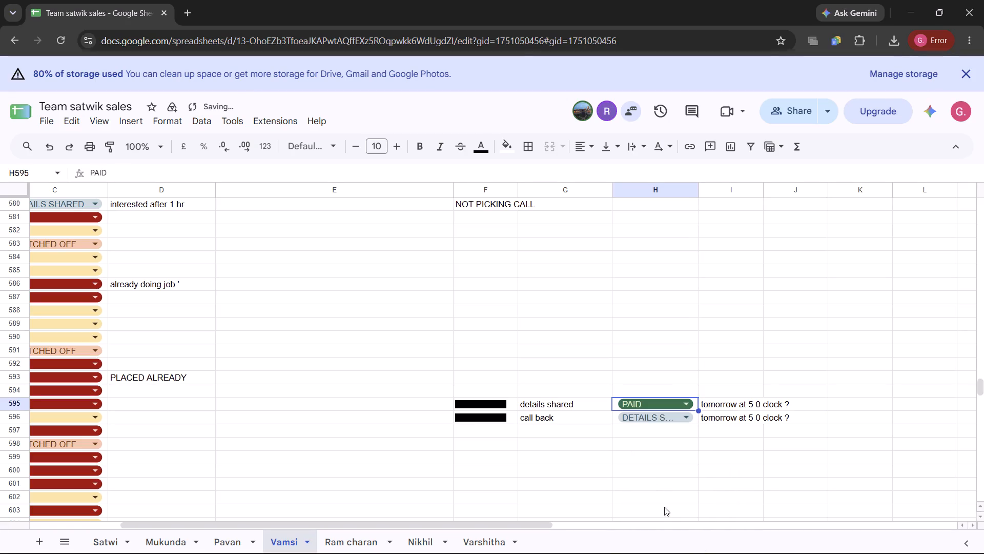
{"action": "left_click", "coordinate": [664, 419]}
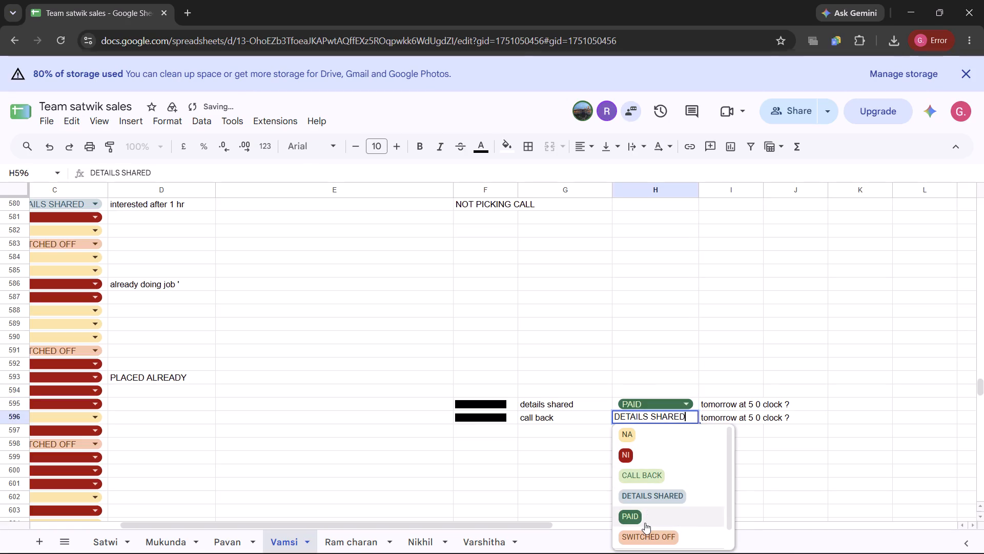
{"action": "left_click", "coordinate": [645, 523]}
{"action": "scroll", "coordinate": [645, 494], "scroll_direction": "down", "scroll_amount": 5}
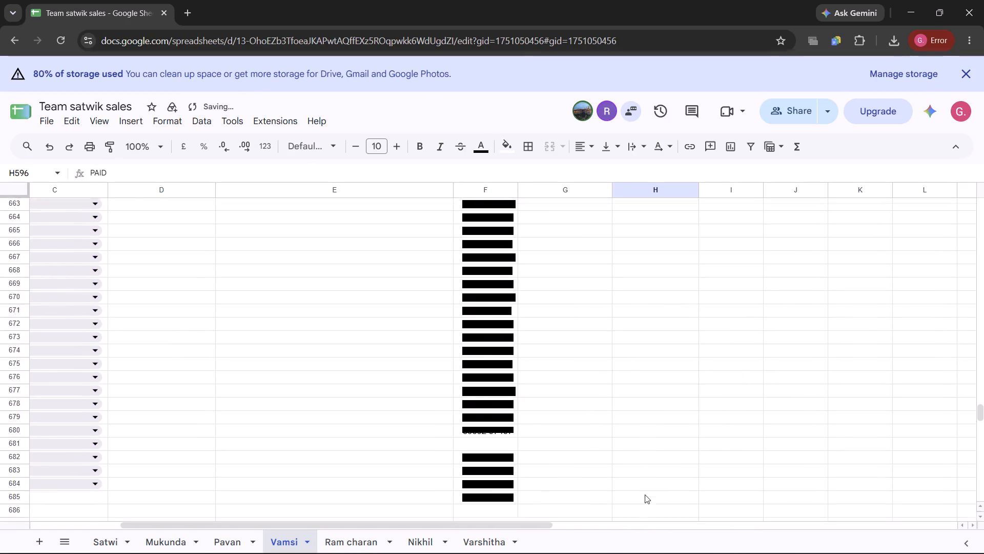